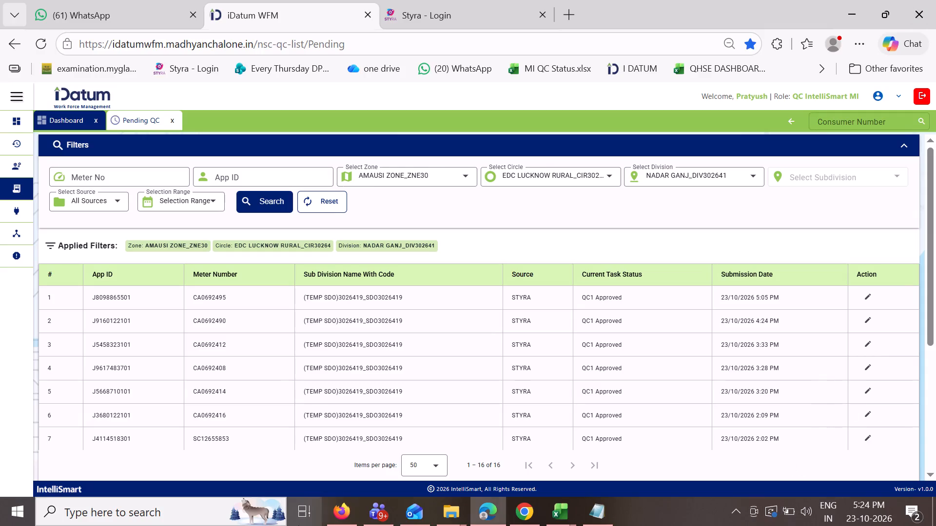
Open the first record in the pending QC list and inspect its meter number photo under Meter Data, enlarged.
scroll(856, 525, down, 1)
click(864, 300)
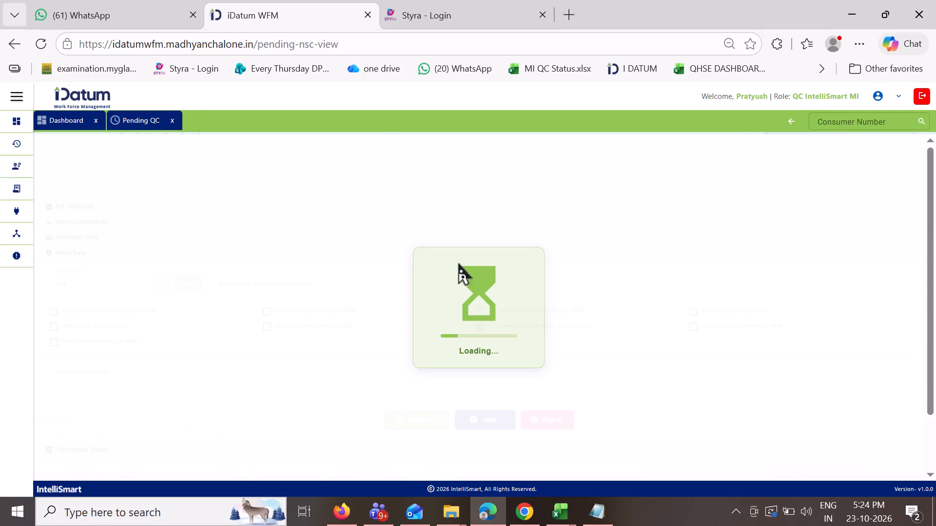
click(295, 257)
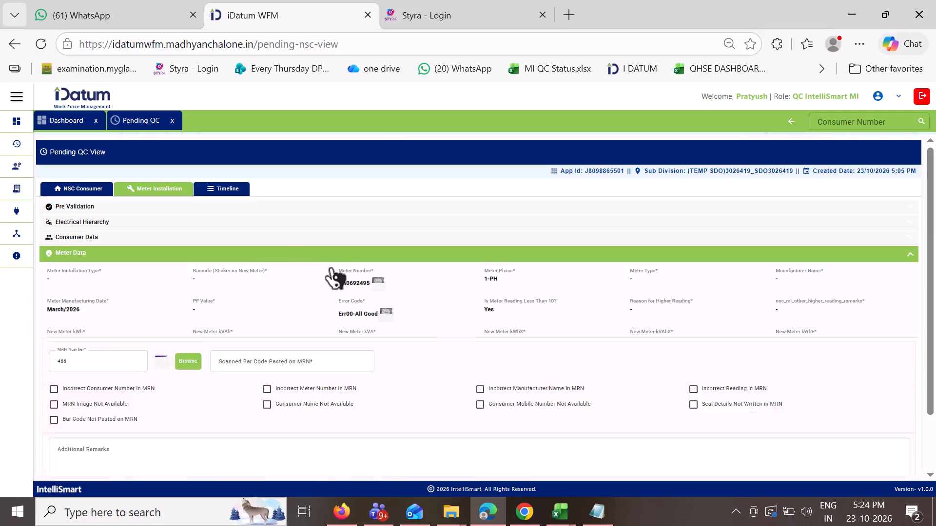
click(372, 286)
click(423, 418)
double_click(427, 413)
triple_click(424, 412)
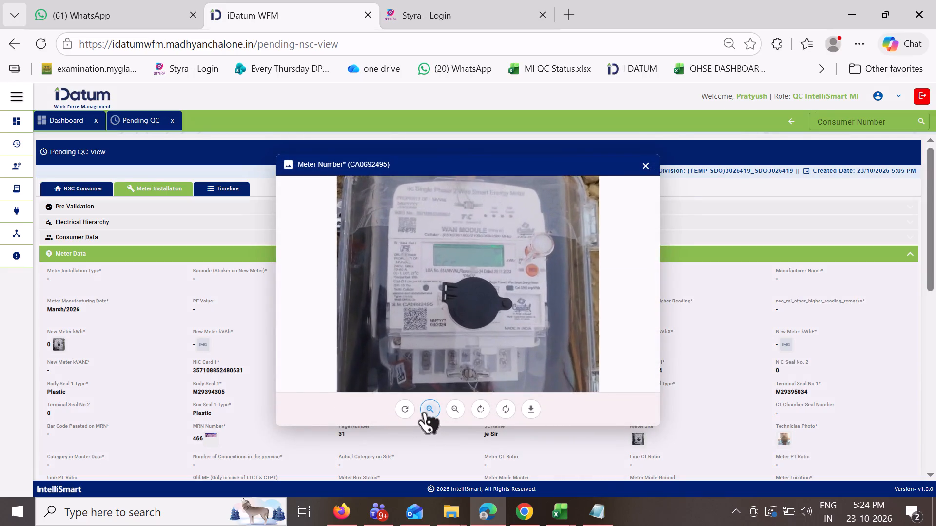
double_click(423, 412)
click(647, 159)
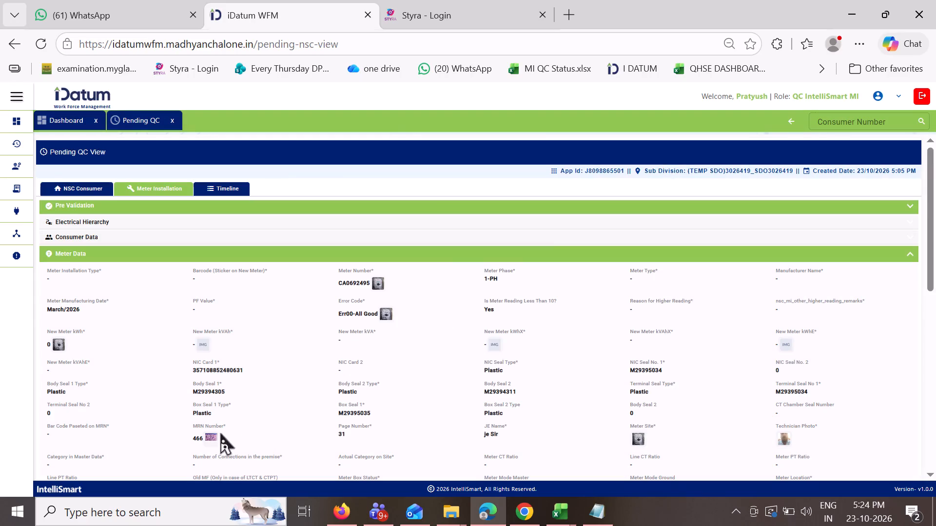
Inspect the record's MRN Number image, rotated upright and enlarged, and collapse the Meter Data section.
click(215, 435)
double_click(475, 413)
double_click(474, 410)
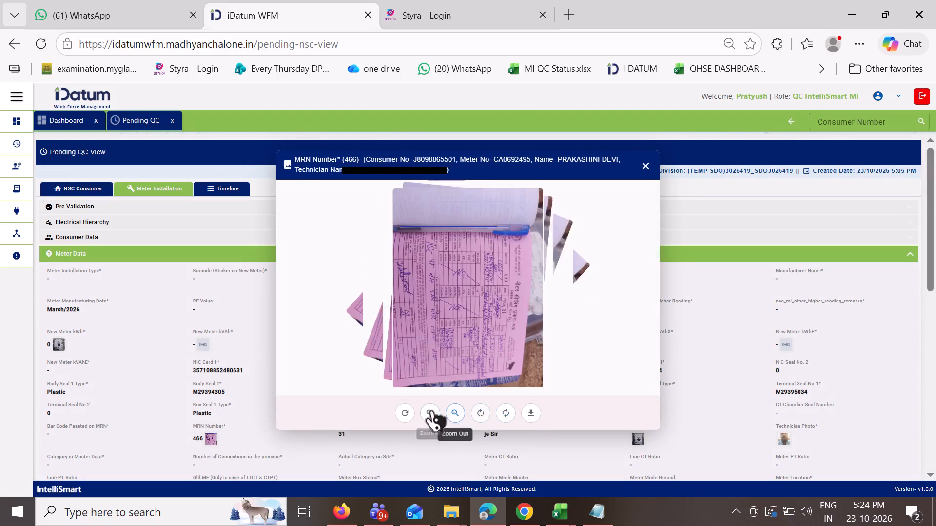
triple_click(481, 417)
triple_click(436, 413)
triple_click(436, 413)
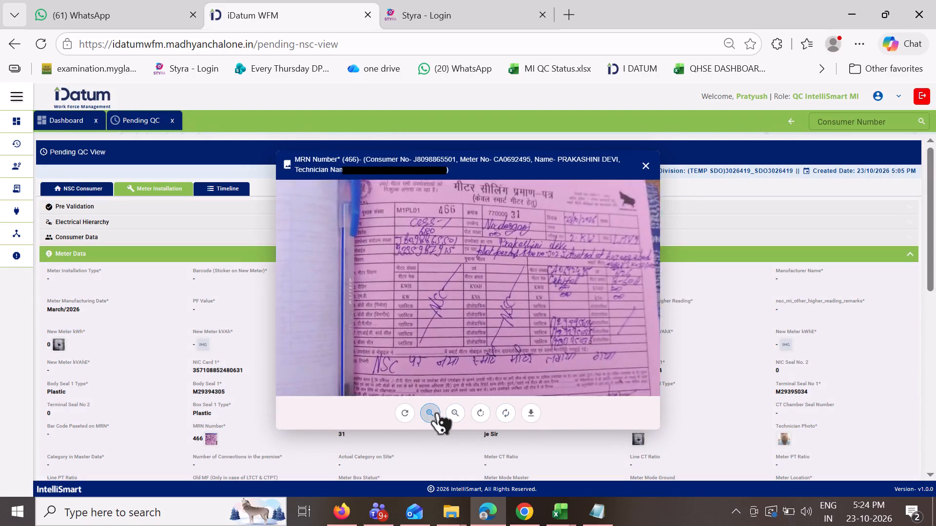
click(644, 166)
click(567, 252)
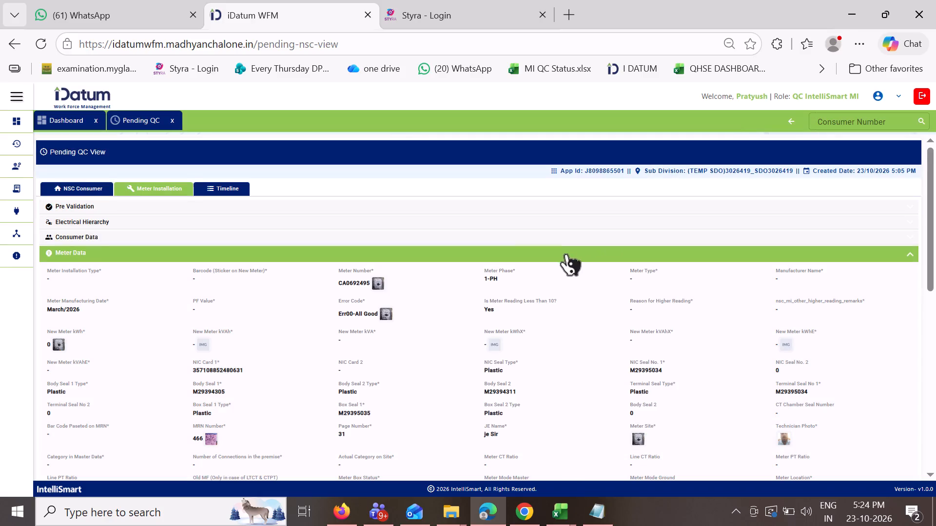
Fill the Additional Remarks with "New Meter Power on", copied from the Remarks file in Notepad.
scroll(531, 281, down, 4)
ctrl+click(441, 318)
key(ctrl+v)
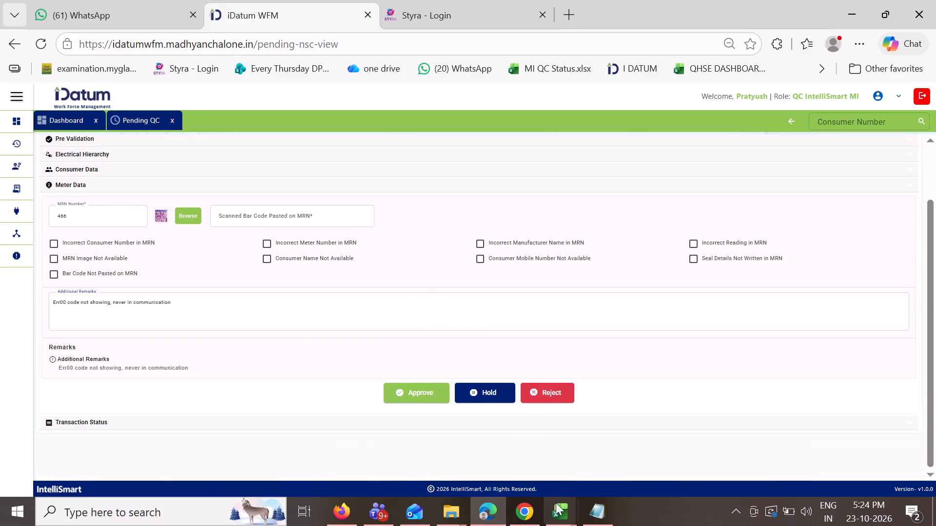
click(600, 513)
drag(435, 316, 528, 327)
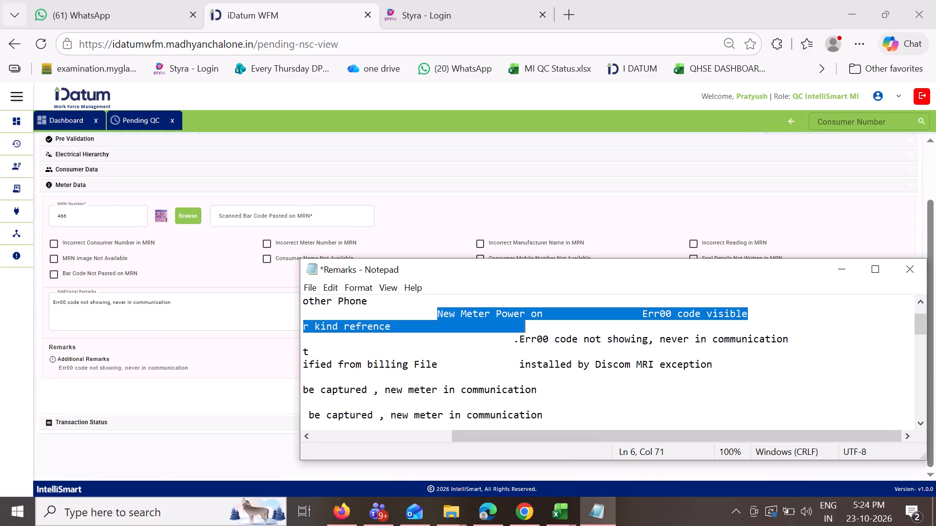
drag(528, 327, 543, 311)
key(ctrl+c)
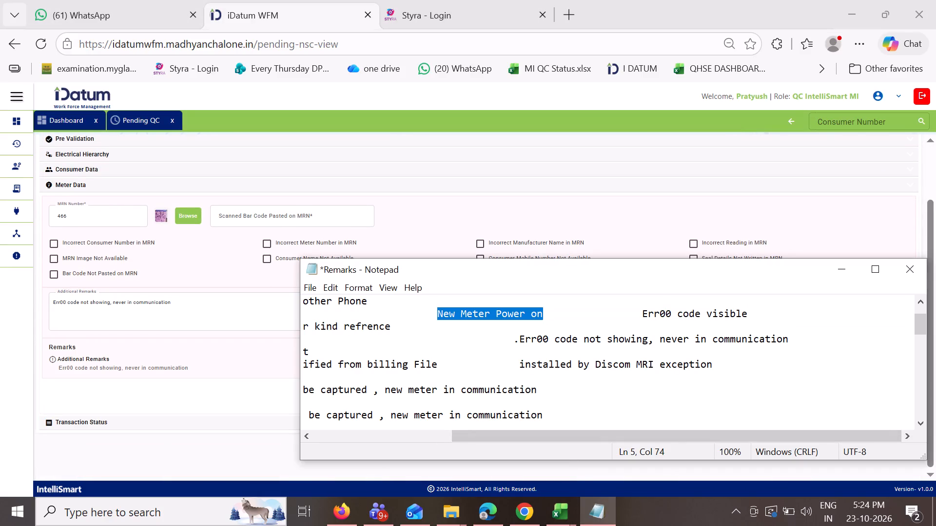
drag(215, 311, 3, 303)
key(ctrl+v)
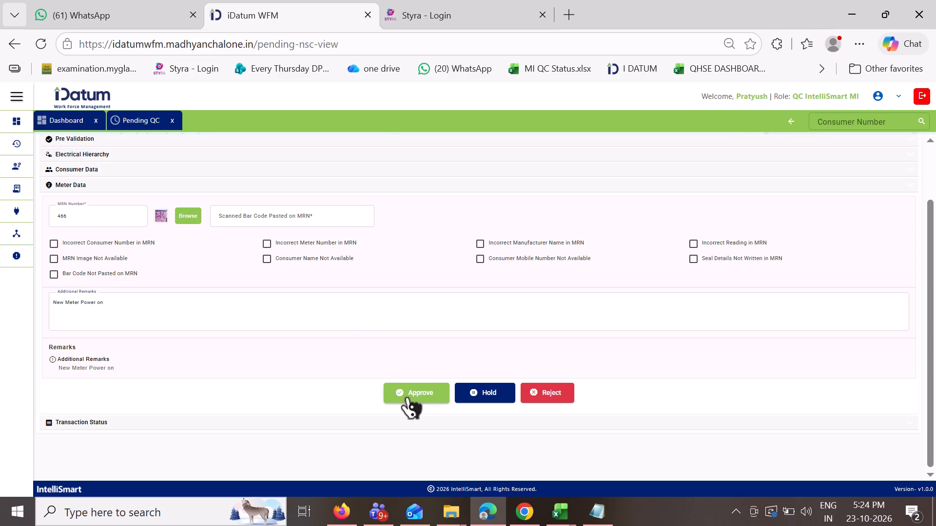
click(406, 397)
click(451, 316)
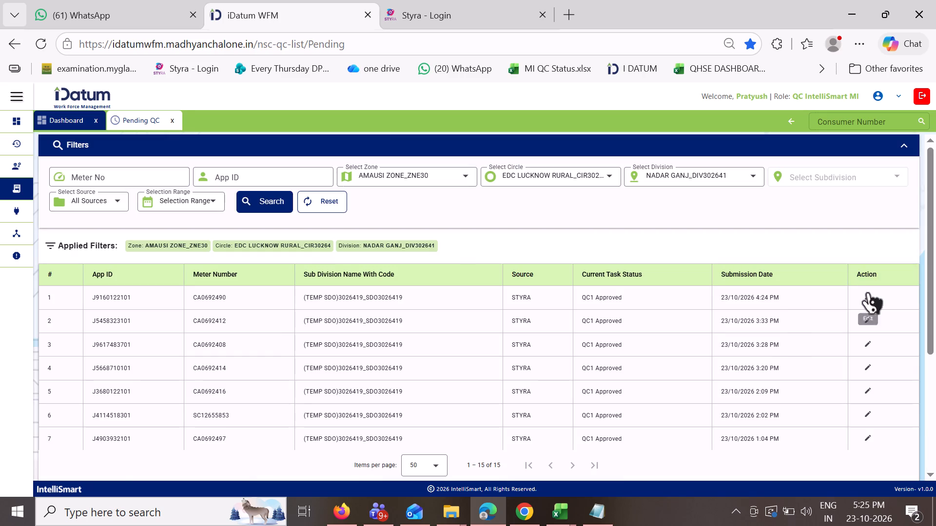
click(867, 297)
click(350, 260)
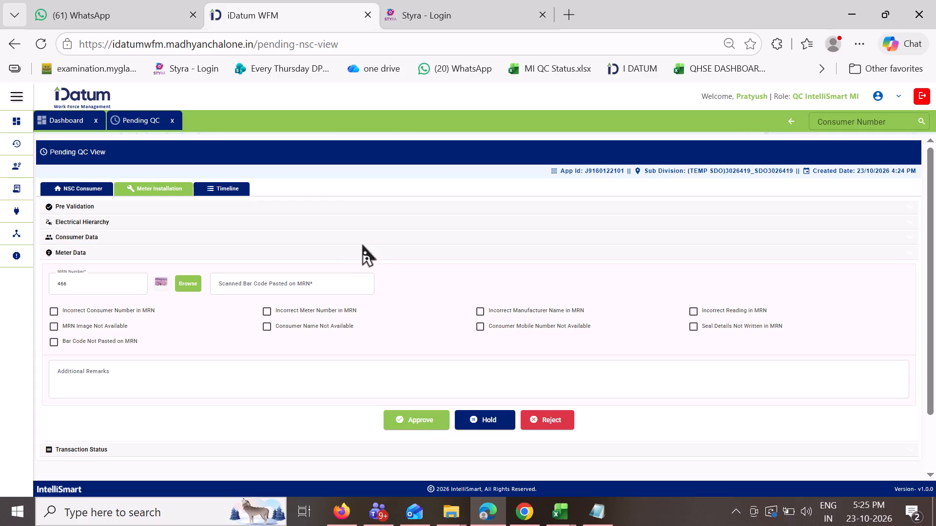
click(363, 244)
click(382, 229)
click(368, 233)
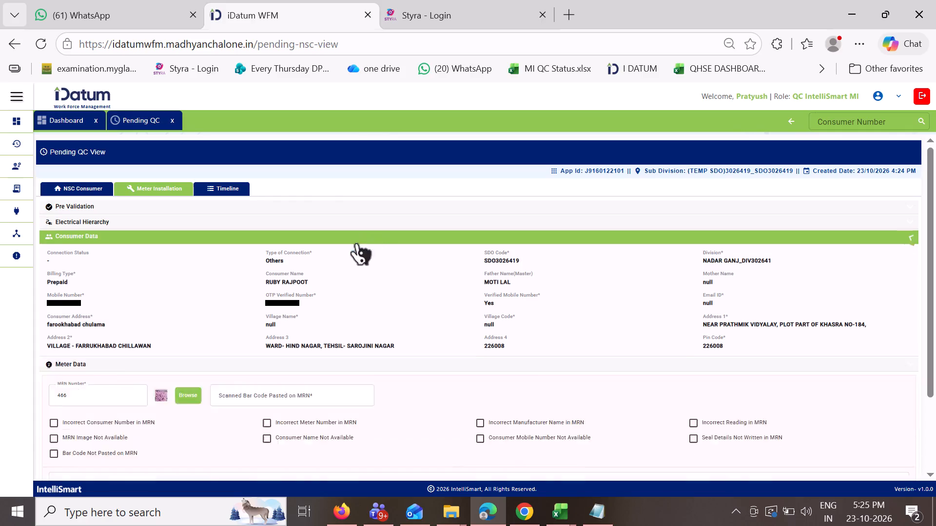
click(354, 249)
click(379, 283)
click(408, 406)
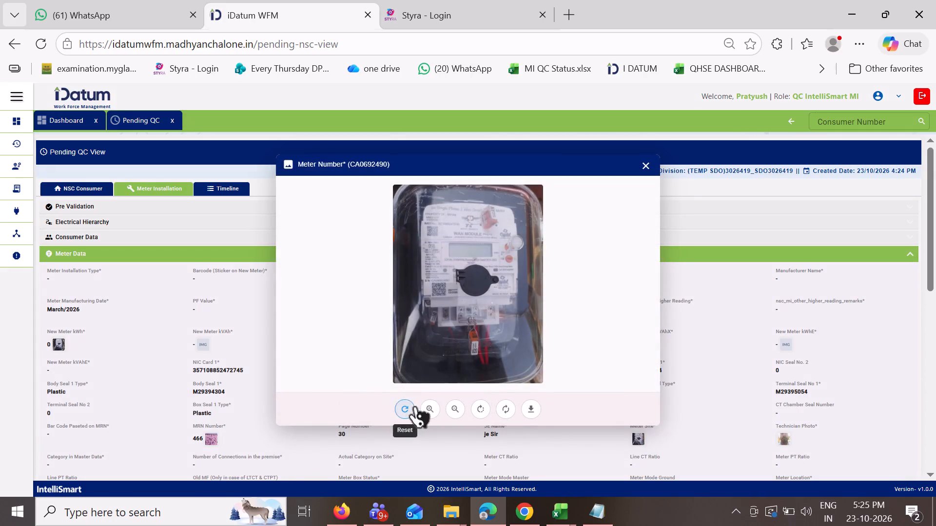
triple_click(425, 406)
triple_click(428, 404)
double_click(428, 404)
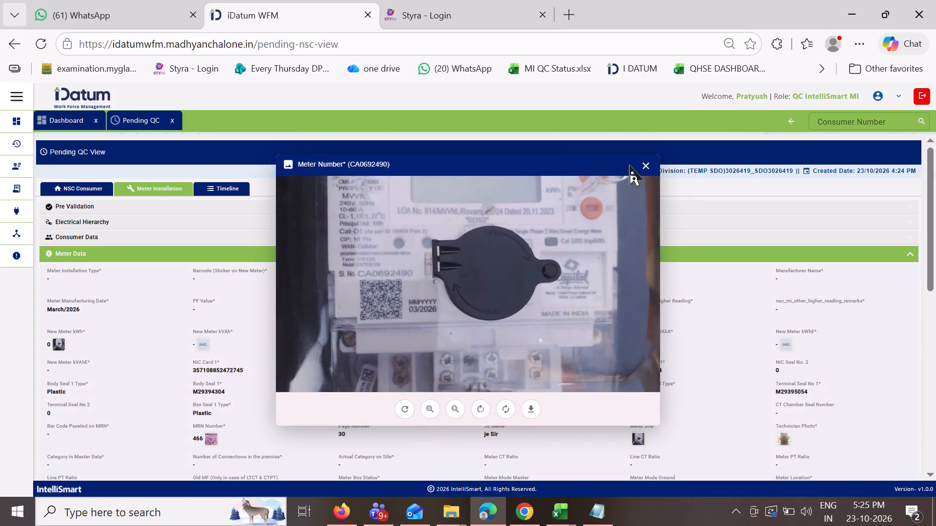
click(657, 167)
Inspect this record's MRN Number image, rotated upright and enlarged over the handwritten meter and seal details.
click(212, 438)
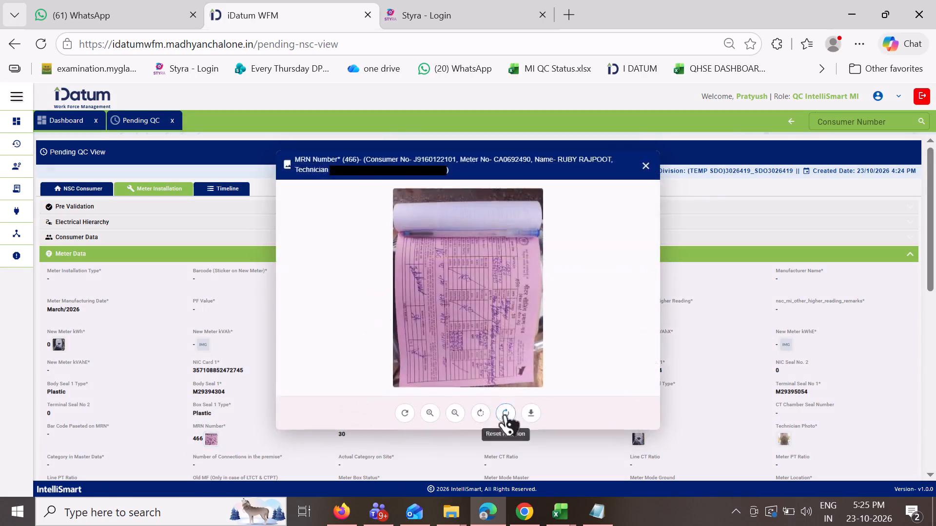
click(488, 411)
double_click(488, 411)
click(445, 412)
double_click(435, 412)
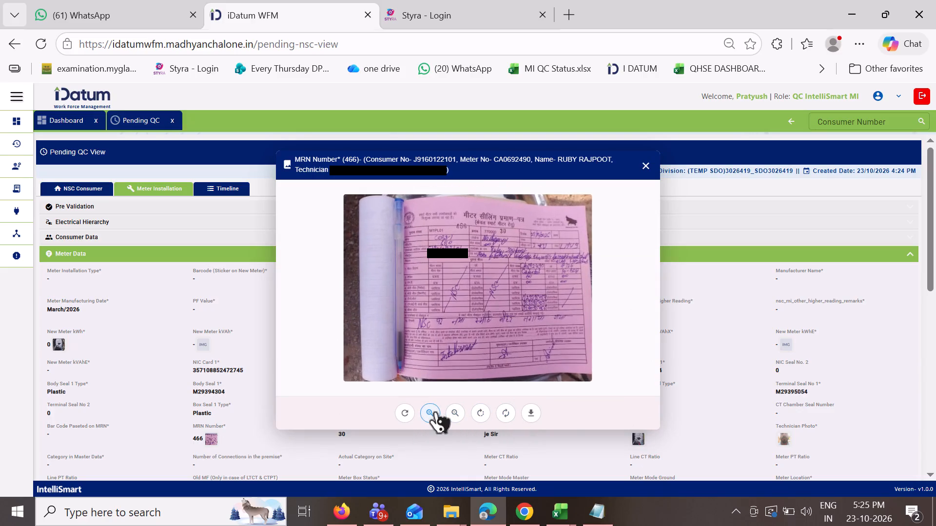
triple_click(435, 412)
triple_click(435, 412)
drag(495, 331, 450, 341)
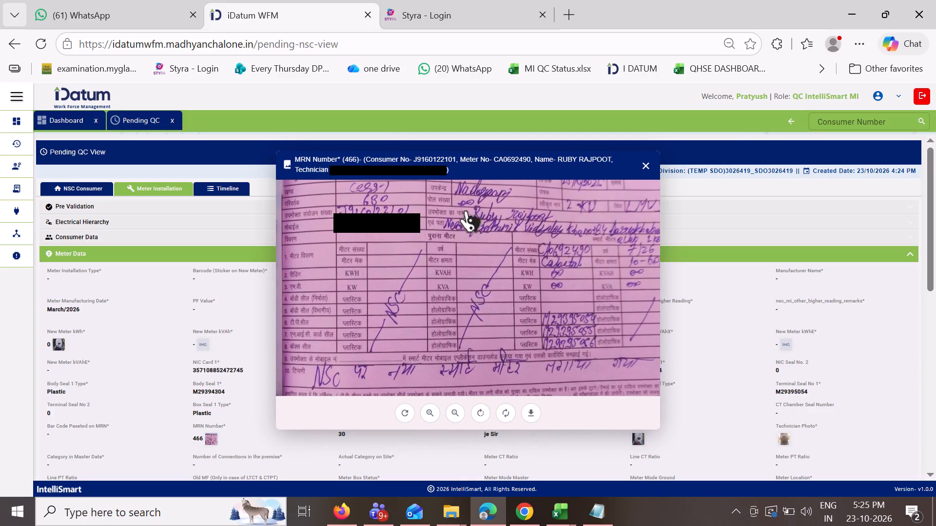
click(645, 156)
double_click(356, 284)
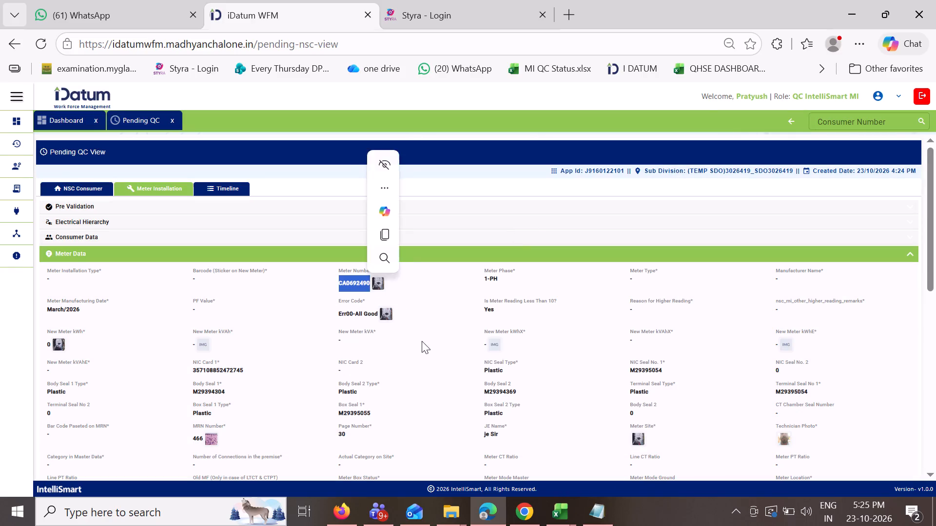
key(ctrl+c)
click(487, 511)
ctrl+double_click(321, 110)
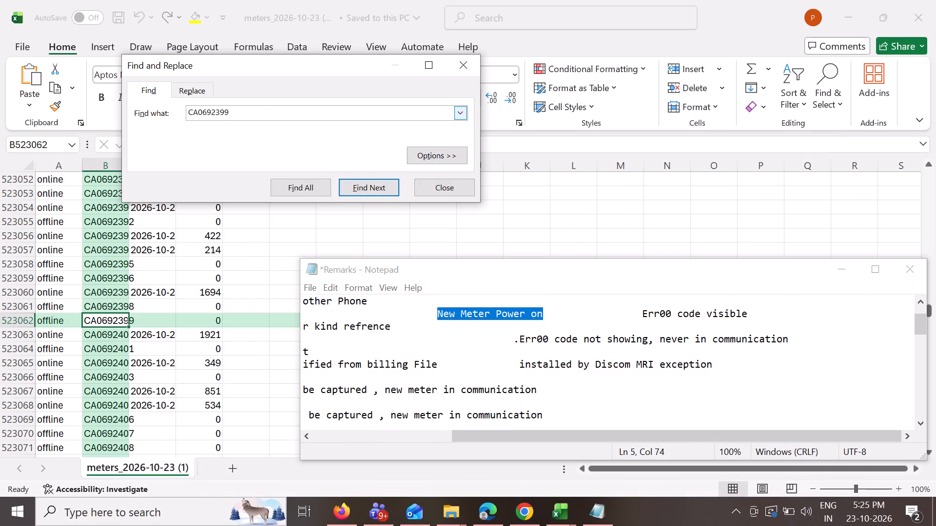
key(ctrl+v)
double_click(309, 111)
key(ctrl+v)
click(373, 191)
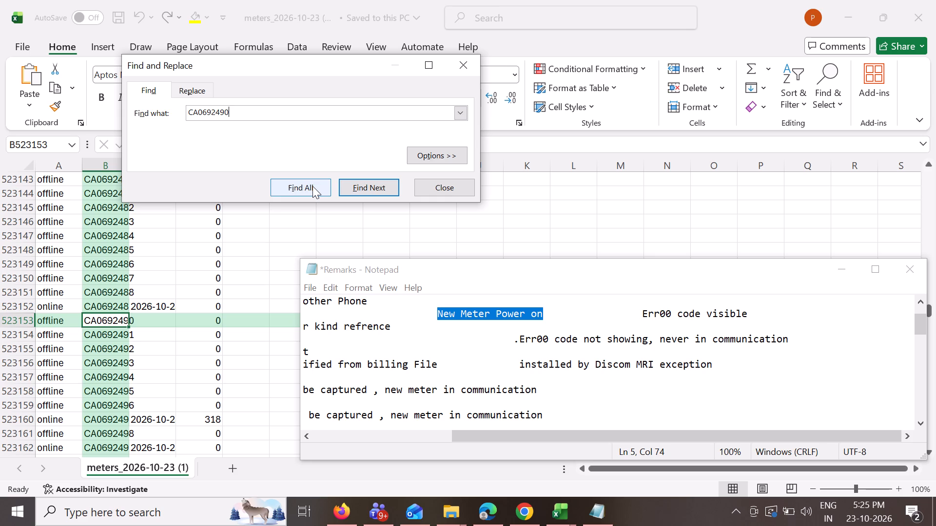
Return to the iDatum record and fill Additional Remarks with "Err00 code not showing, never in communication", copied from the Notepad Remarks file.
click(504, 511)
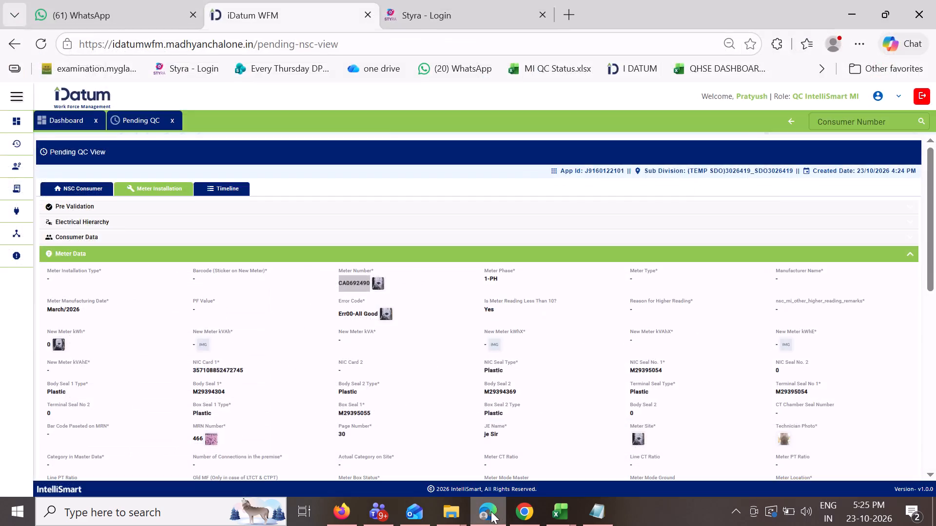
click(491, 511)
click(482, 506)
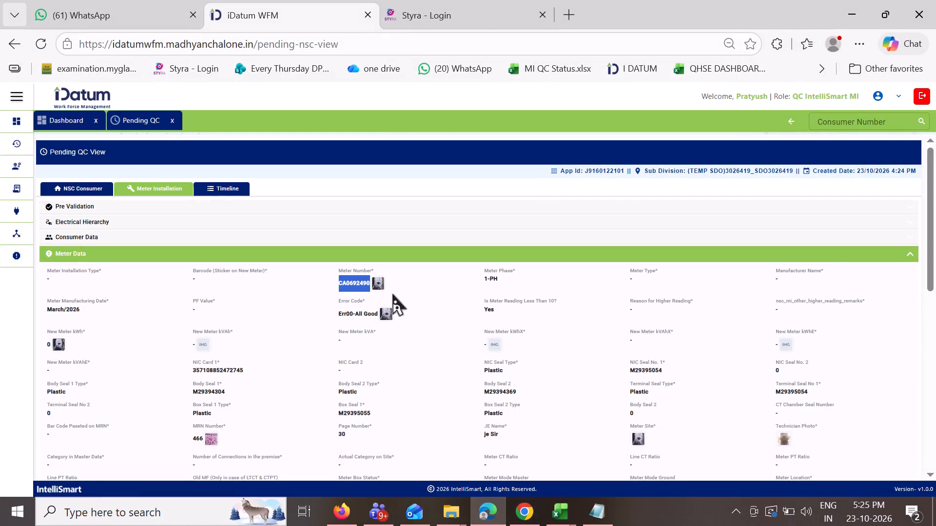
scroll(502, 343, down, 7)
click(428, 375)
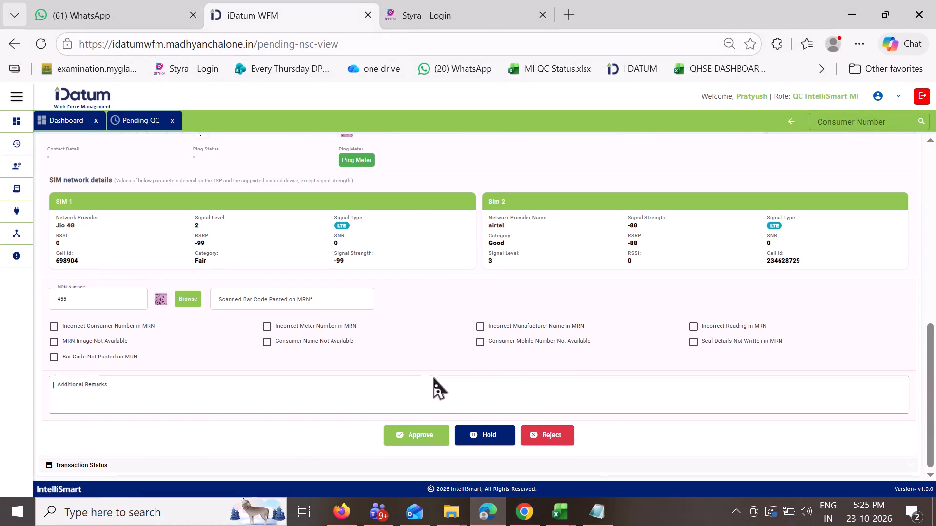
click(608, 512)
key(ctrl+c)
ctrl+click(212, 400)
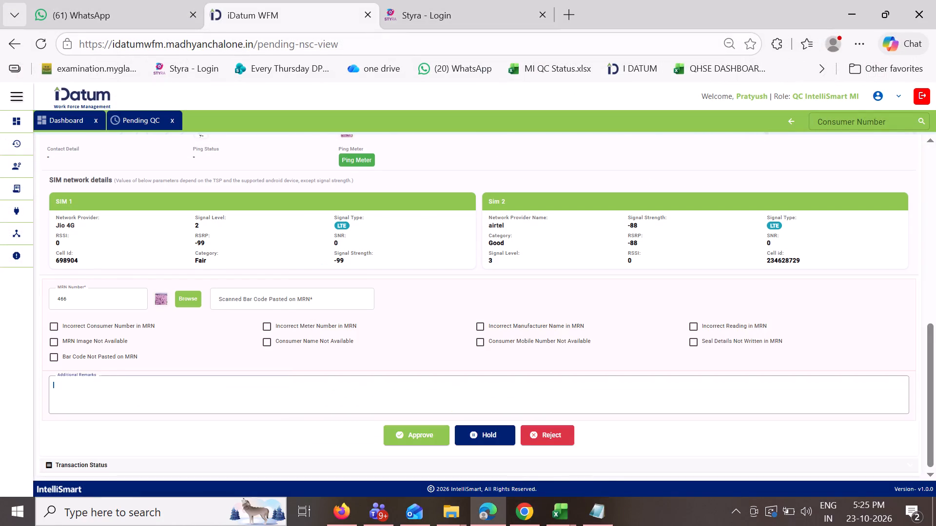
click(591, 511)
drag(520, 333, 834, 333)
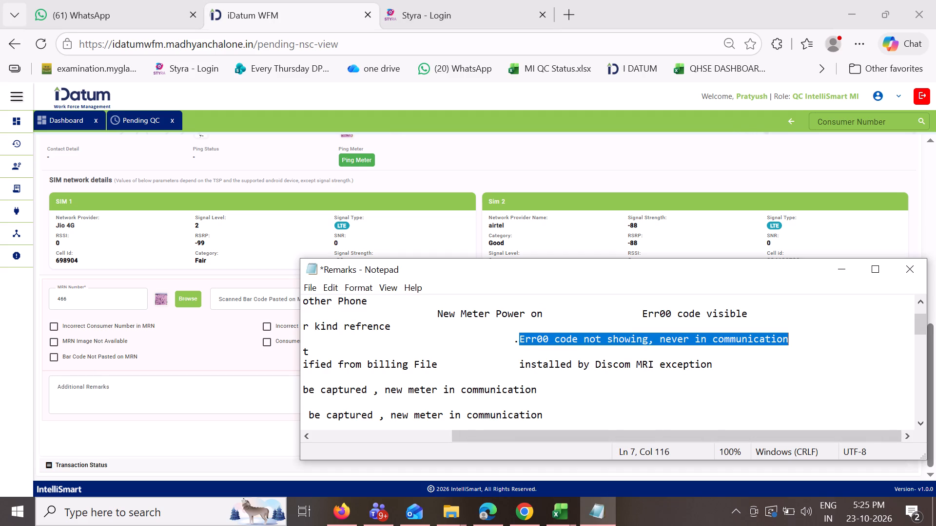
drag(834, 333, 833, 332)
key(ctrl+c)
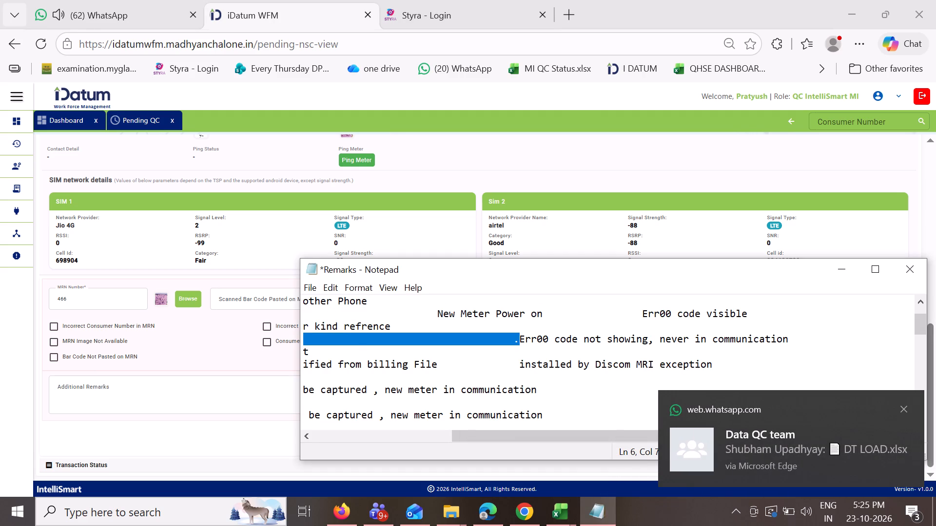
click(527, 338)
drag(517, 336, 798, 339)
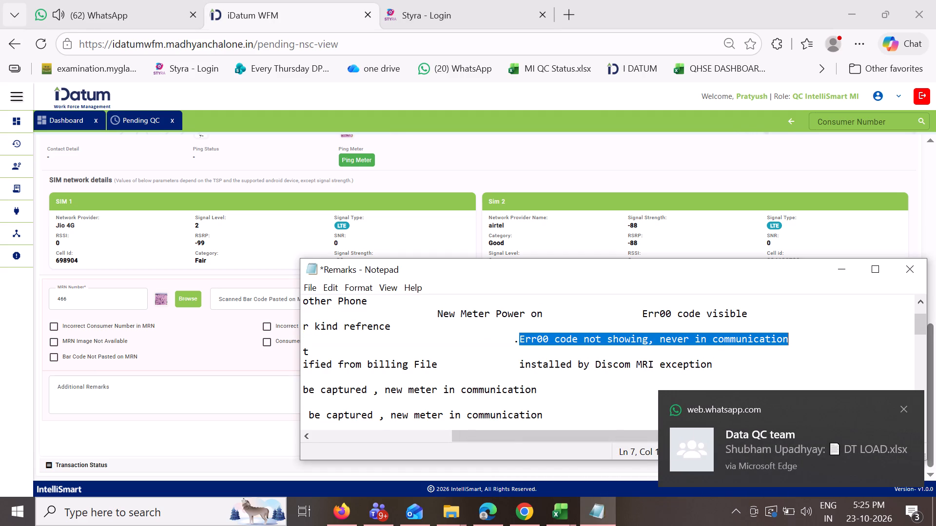
key(ctrl+c)
ctrl+click(190, 416)
key(v)
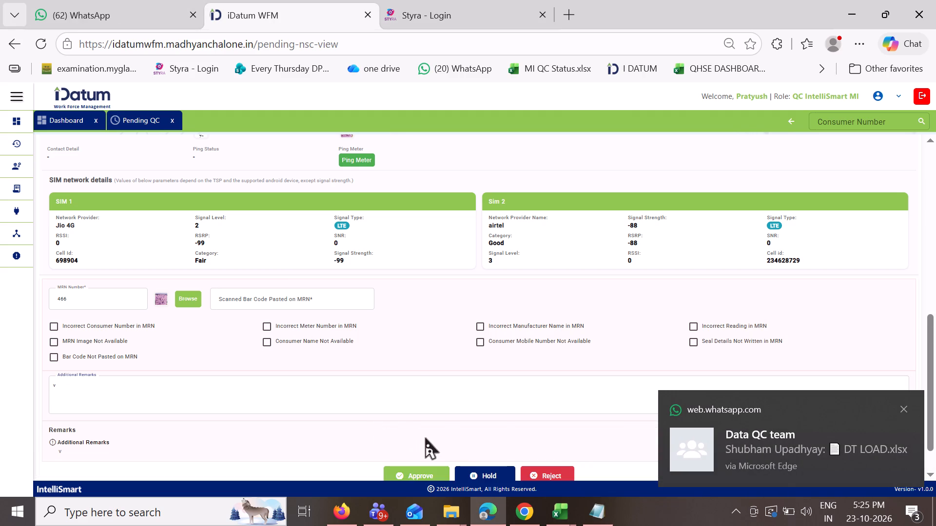
click(587, 507)
key(ctrl+c)
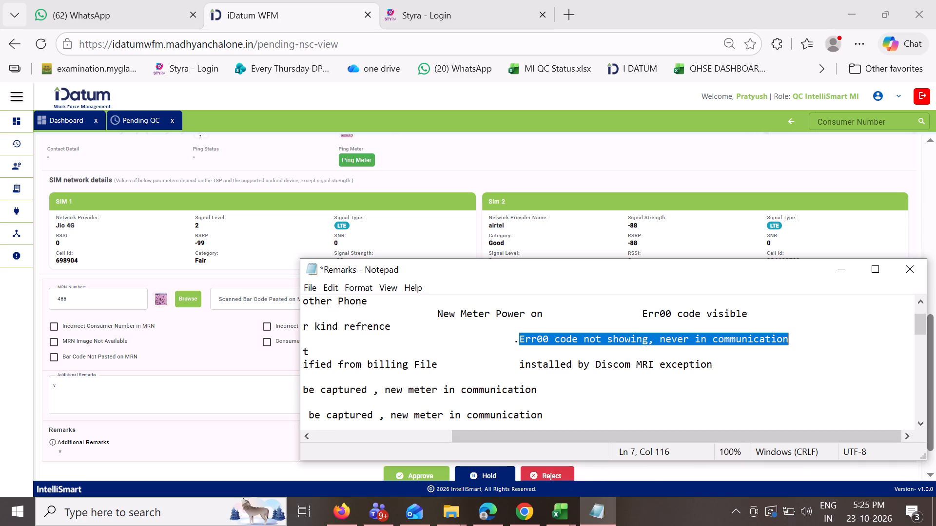
drag(177, 404, 0, 371)
key(ctrl+v)
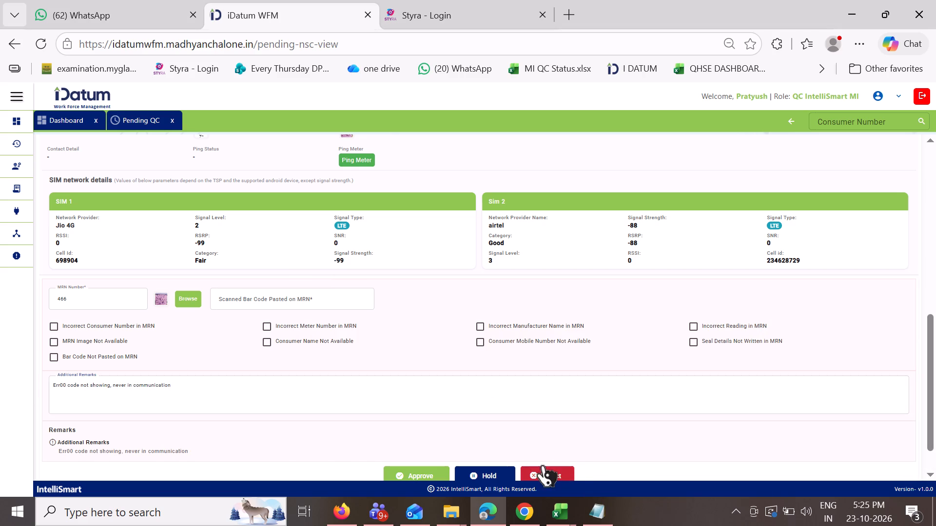
click(542, 465)
click(463, 322)
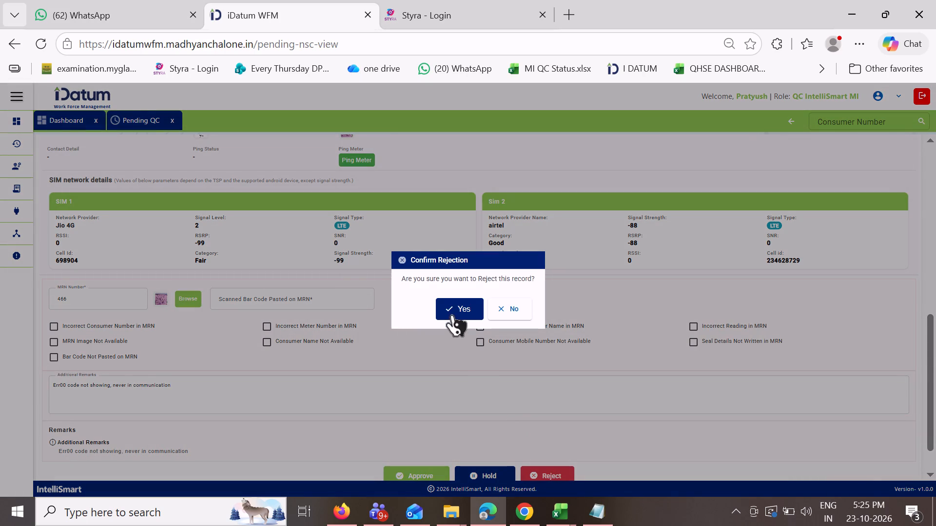
click(451, 315)
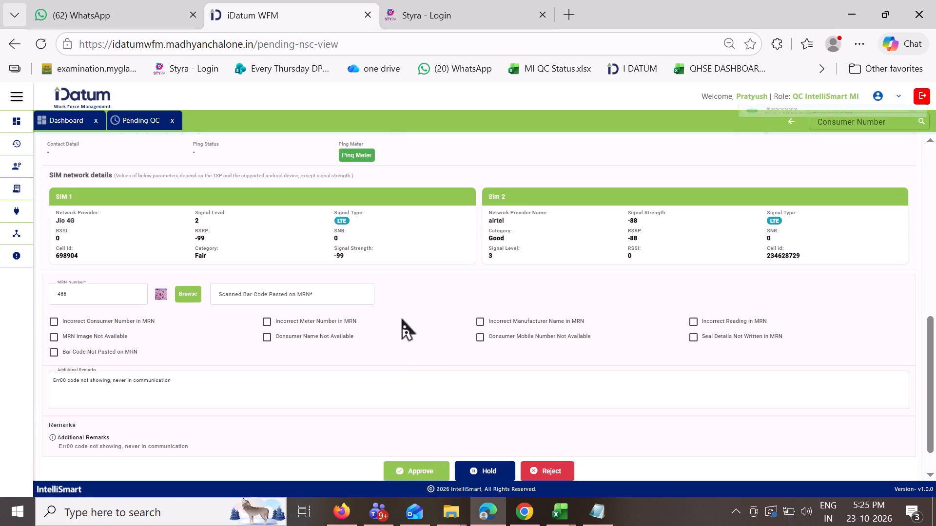
Switch to Excel and minimize the meters_2026-10-23 workbook to view the PIVOT1 sheet of the QC JUNE'26 status workbook.
click(551, 517)
click(628, 434)
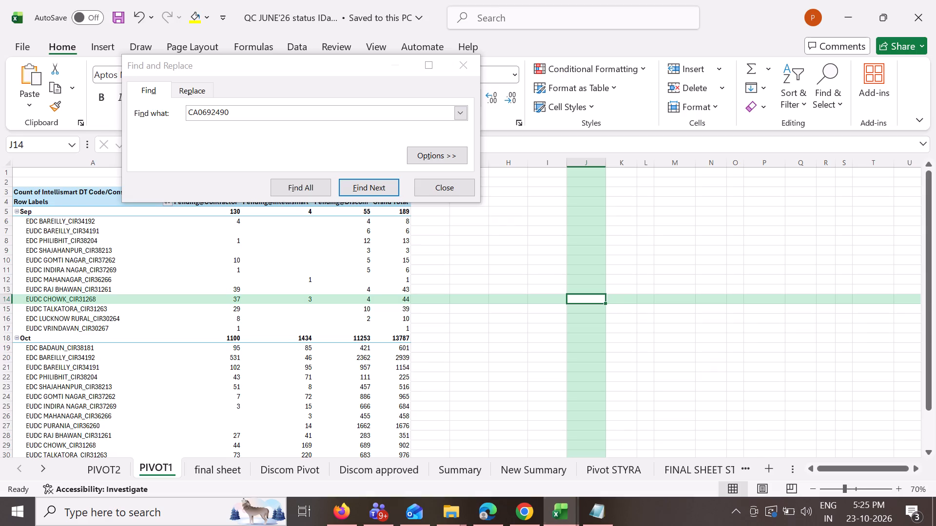
click(574, 523)
click(456, 449)
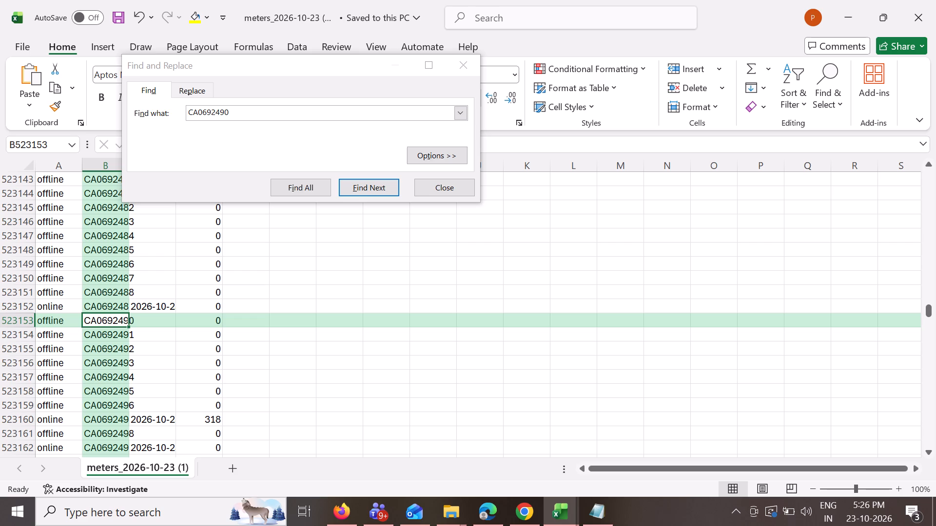
click(855, 20)
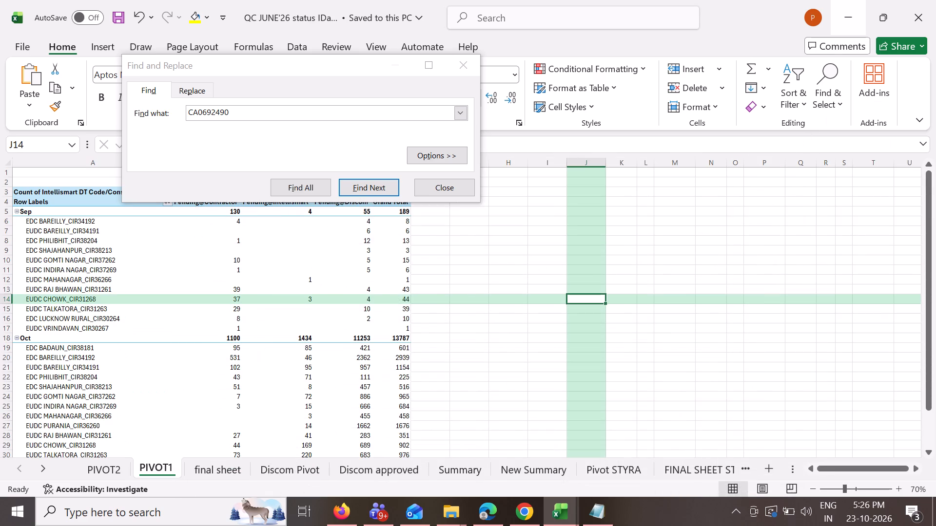
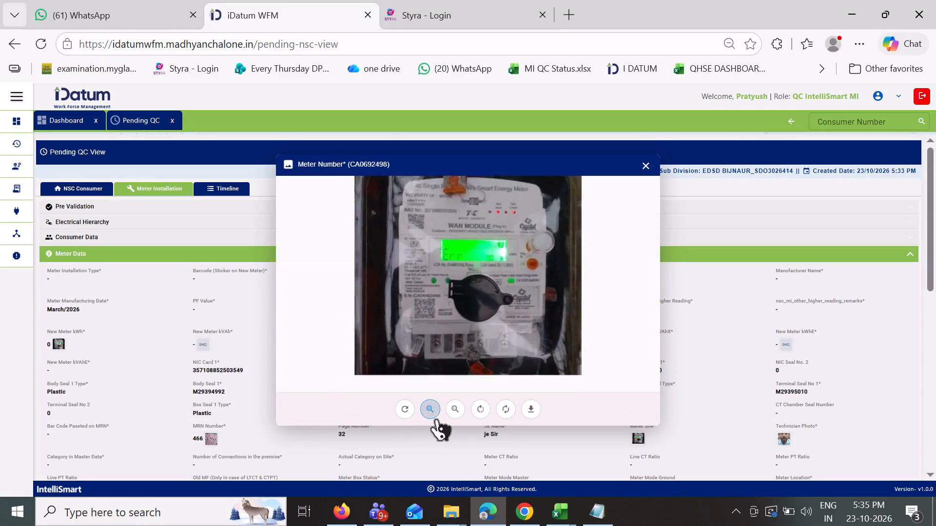
Examine the enlarged Meter Number image, and the MRN Number image rotated upright and enlarged over the handwritten meter and seal details.
triple_click(436, 419)
click(651, 161)
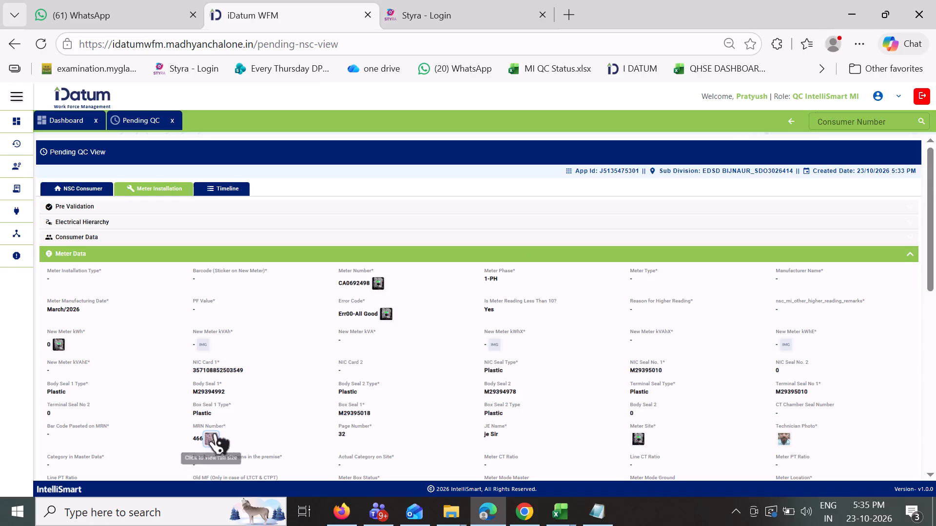
click(214, 433)
triple_click(475, 410)
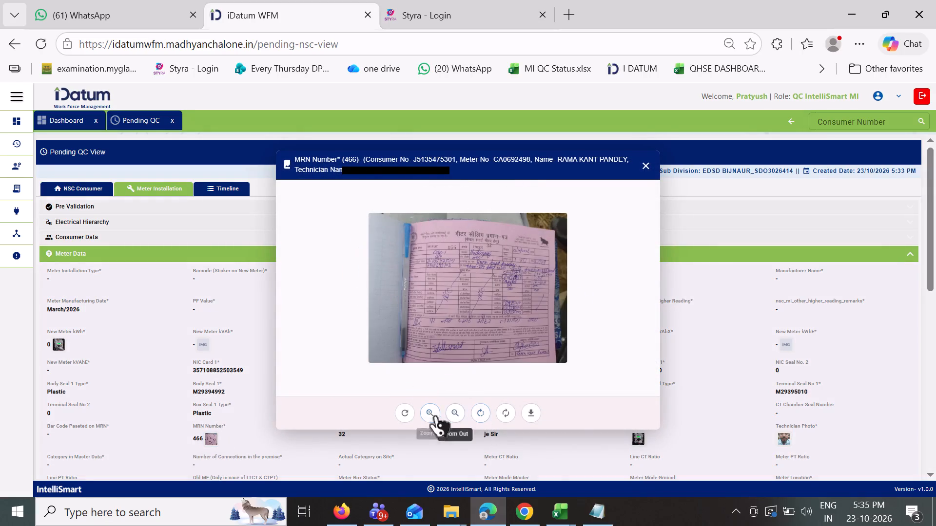
triple_click(433, 415)
triple_click(431, 415)
click(431, 415)
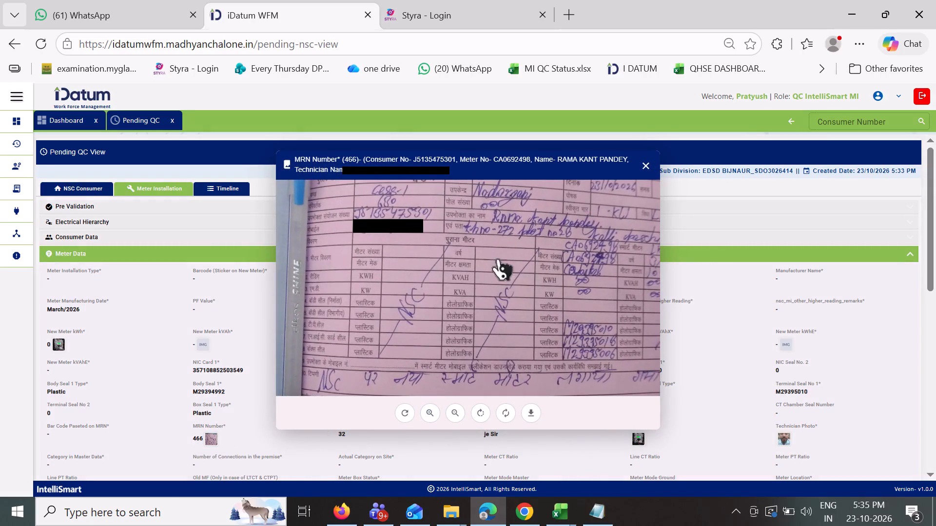
click(663, 170)
Fill the MRN section's Additional Remarks with "new meter in communication", copied from the Remarks file in Notepad.
click(436, 258)
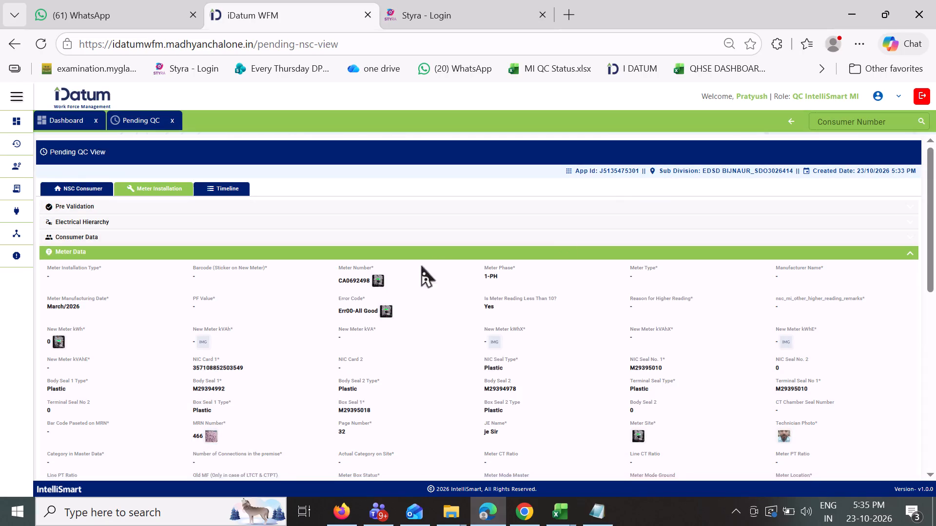
click(338, 384)
click(597, 511)
key(ctrl+c)
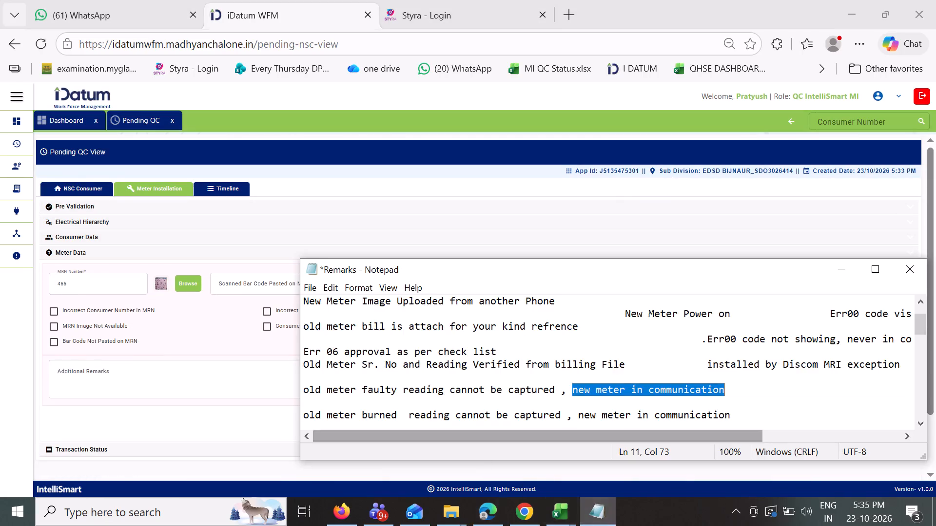
ctrl+click(208, 388)
key(ctrl+v)
Submit the QC decision for this meter installation record and confirm it, returning to the Pending QC list.
click(426, 458)
click(465, 310)
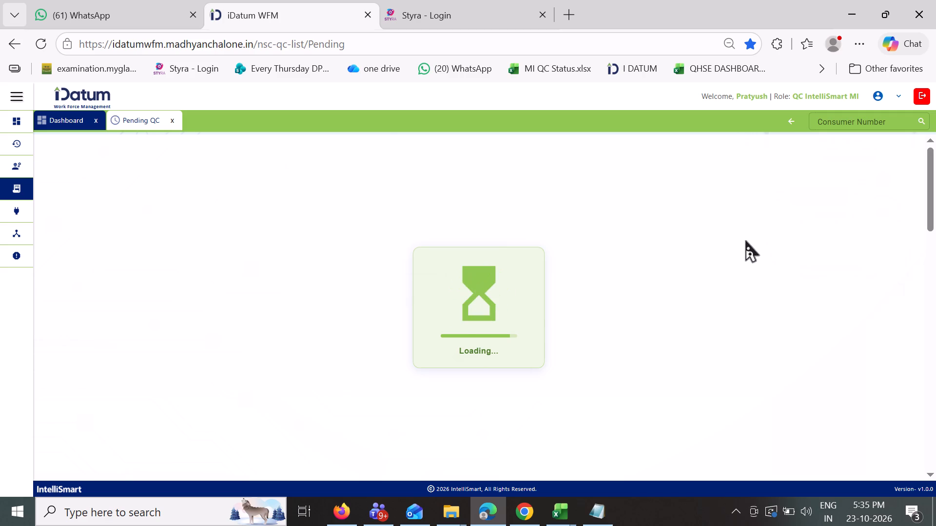
Switch to the Styra O & M page in Firefox and refresh the list of submitted OM QC records.
click(342, 509)
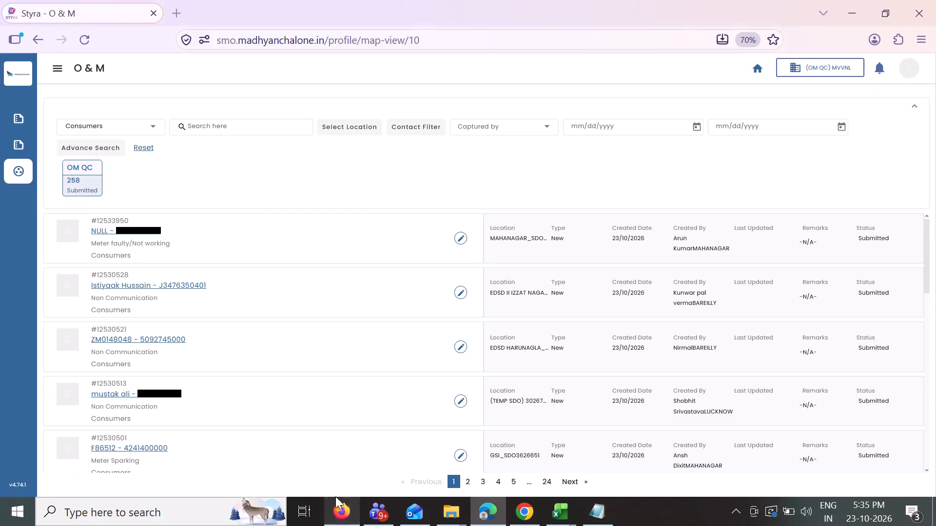
double_click(70, 183)
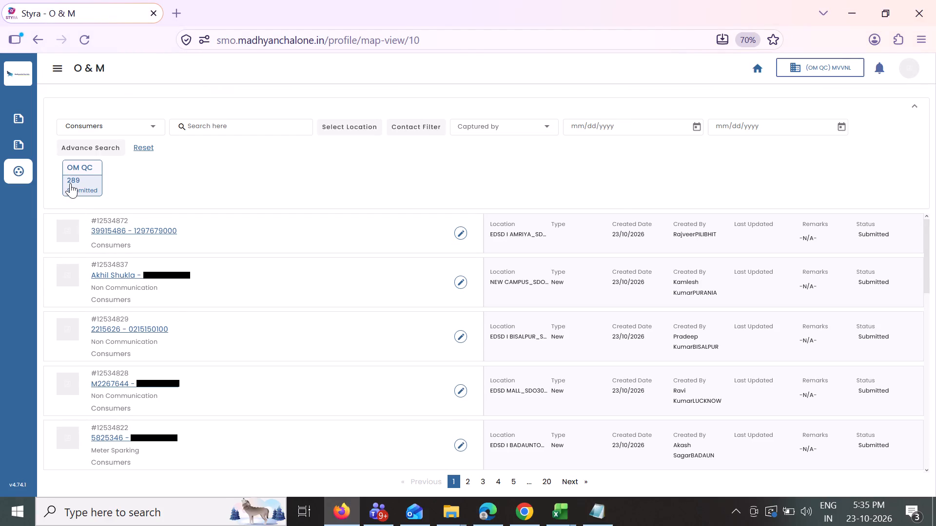
Open and submit as Approved, one after another, the five topmost O & M records: #12534872, #12534837, #12534829, #12534828 and #12534822.
click(466, 232)
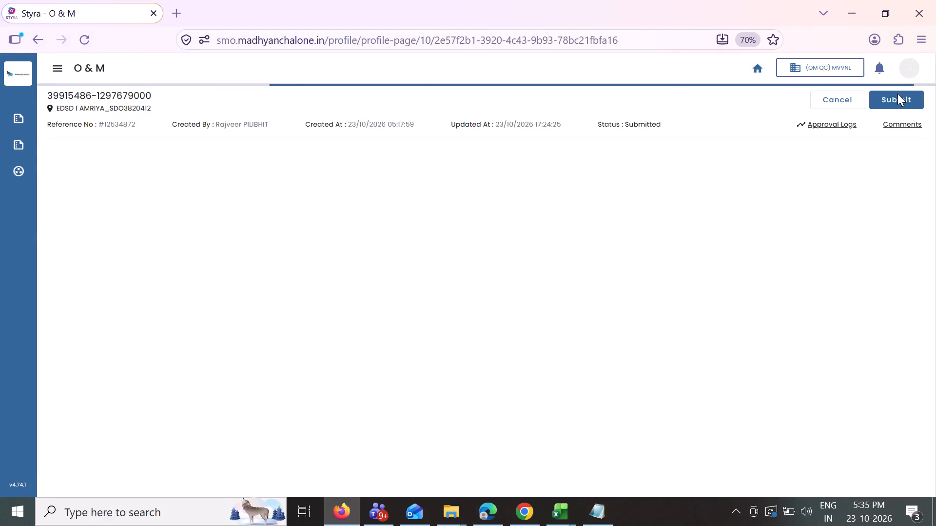
click(901, 104)
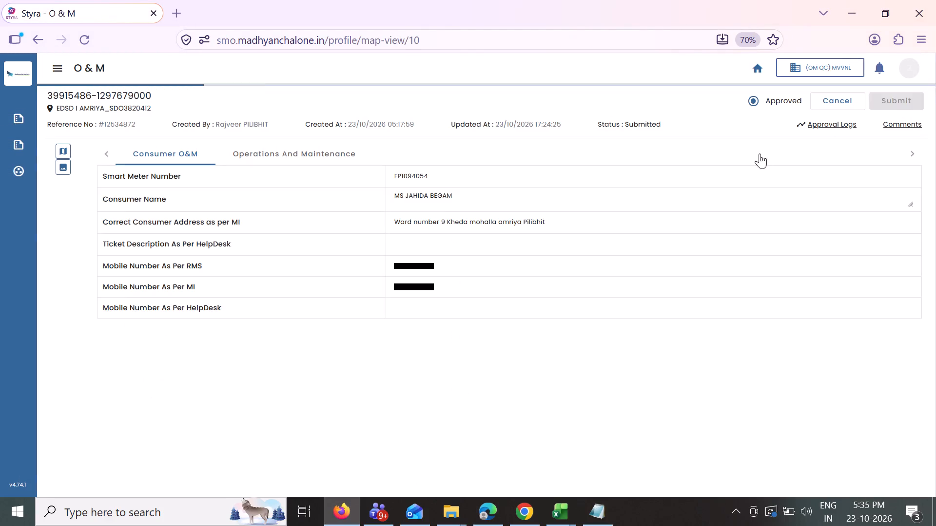
click(459, 237)
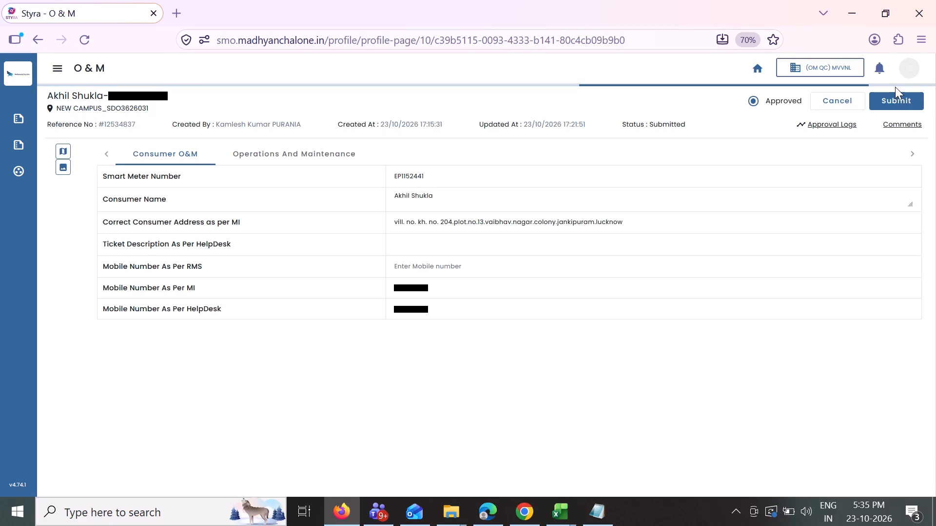
click(889, 96)
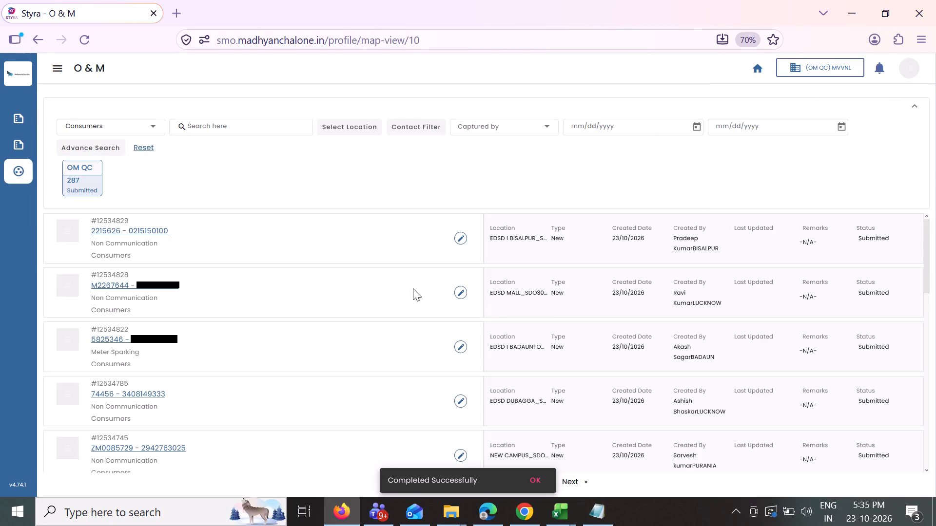
click(461, 238)
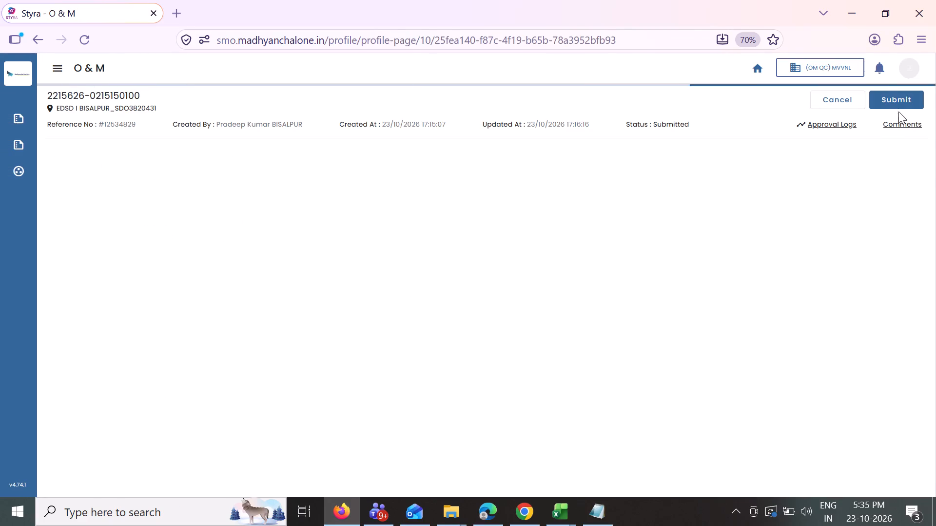
click(899, 98)
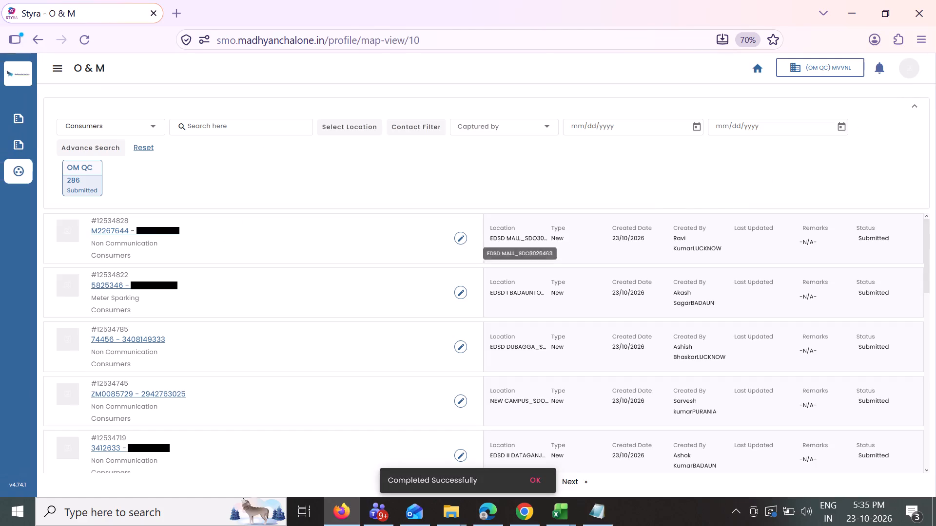
click(459, 236)
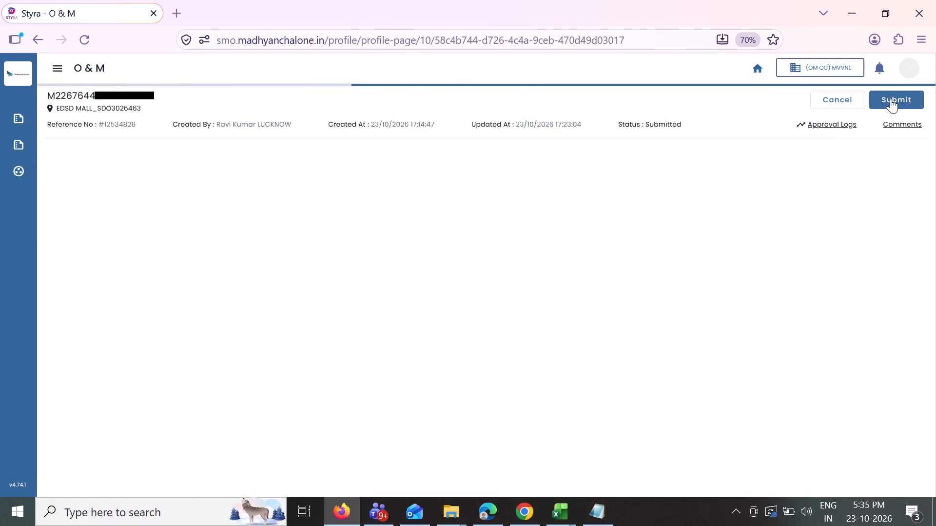
click(898, 94)
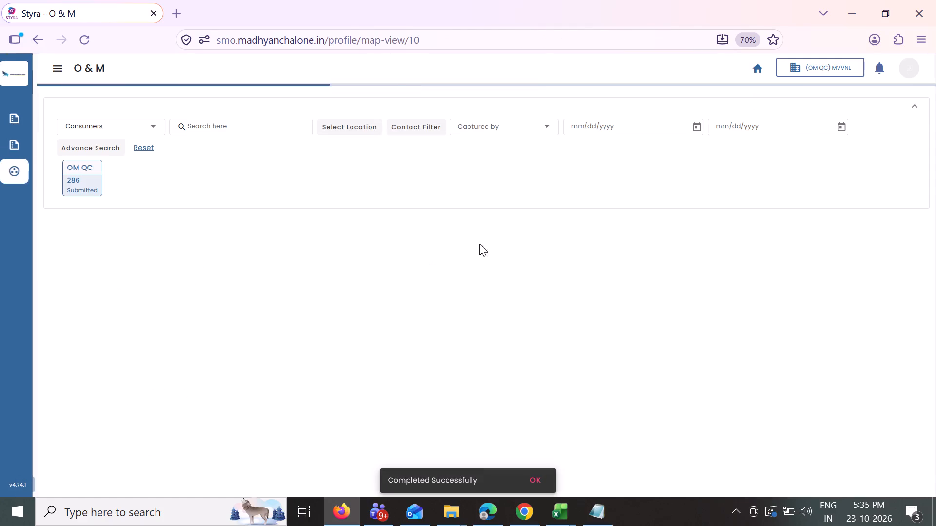
click(462, 239)
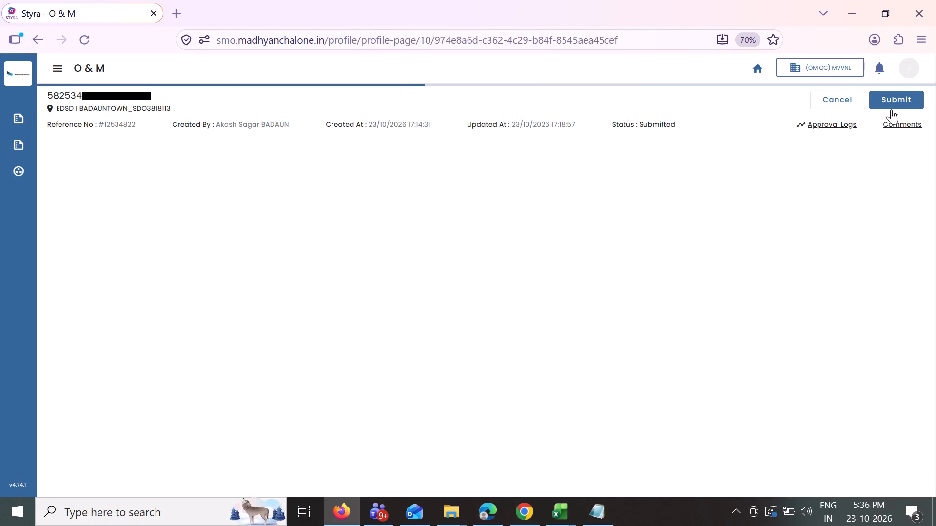
click(893, 104)
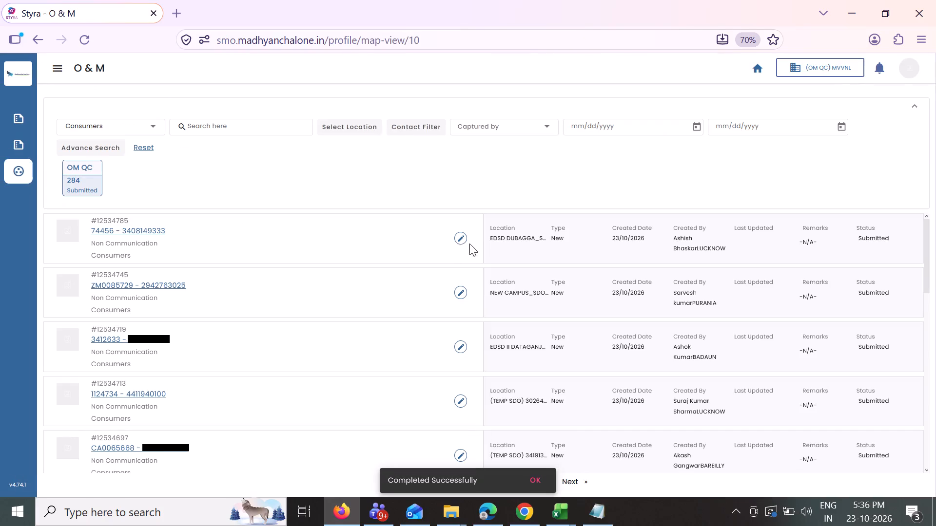
Open and submit as Approved, one after another, the next five O & M records: #12534785, #12534745, #12534719, #12534713 and #12534697.
click(460, 239)
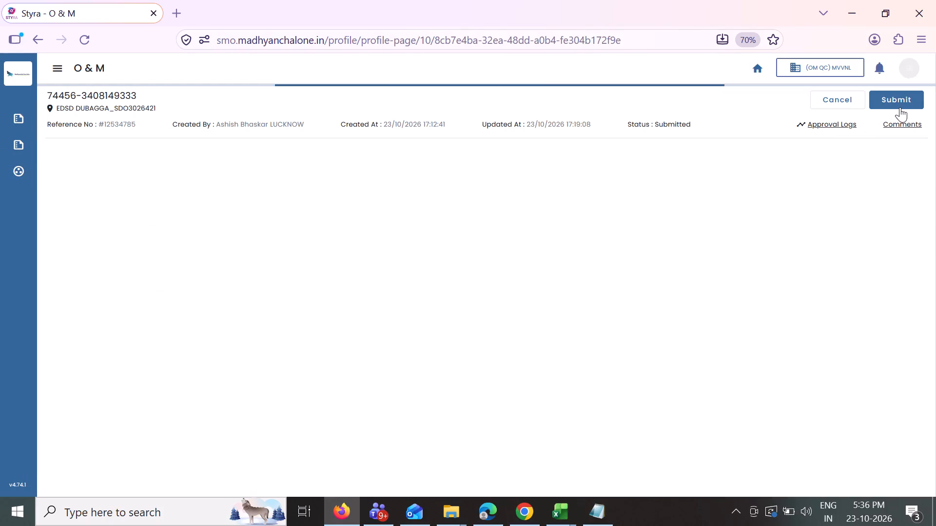
click(904, 101)
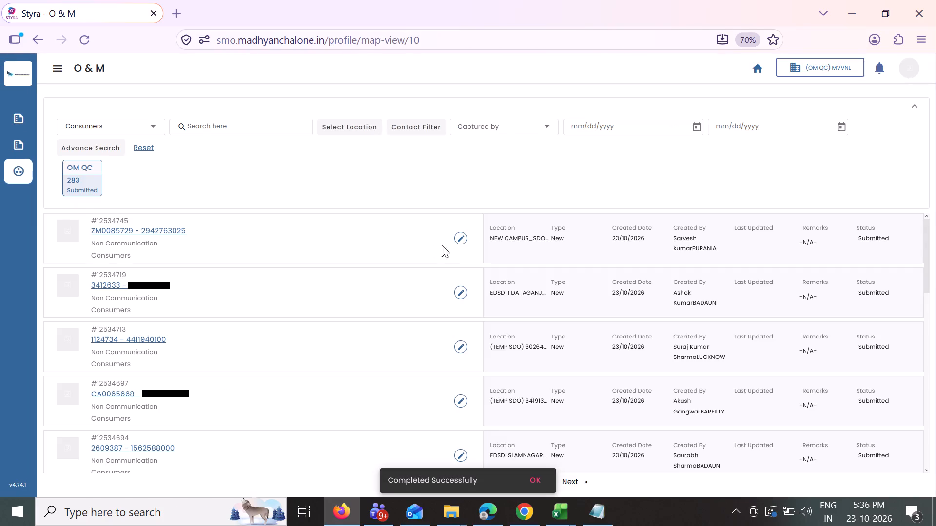
click(461, 240)
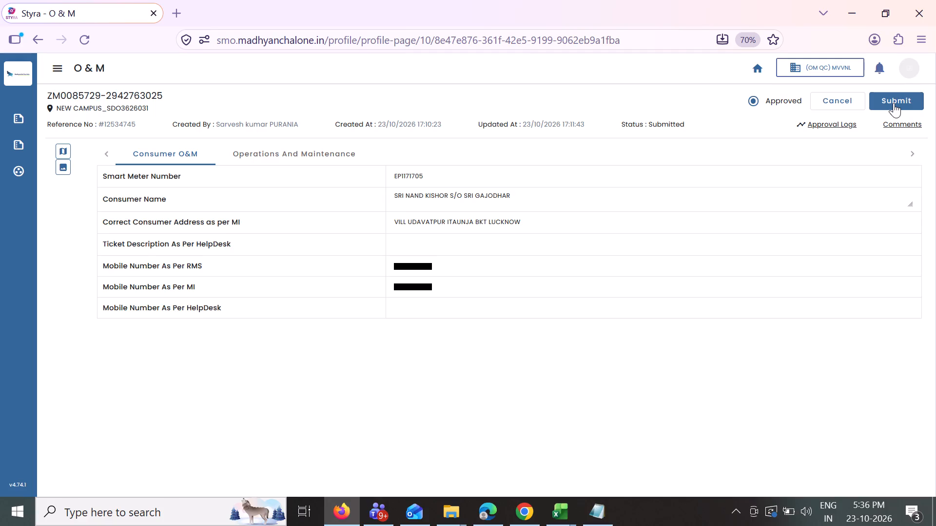
click(894, 101)
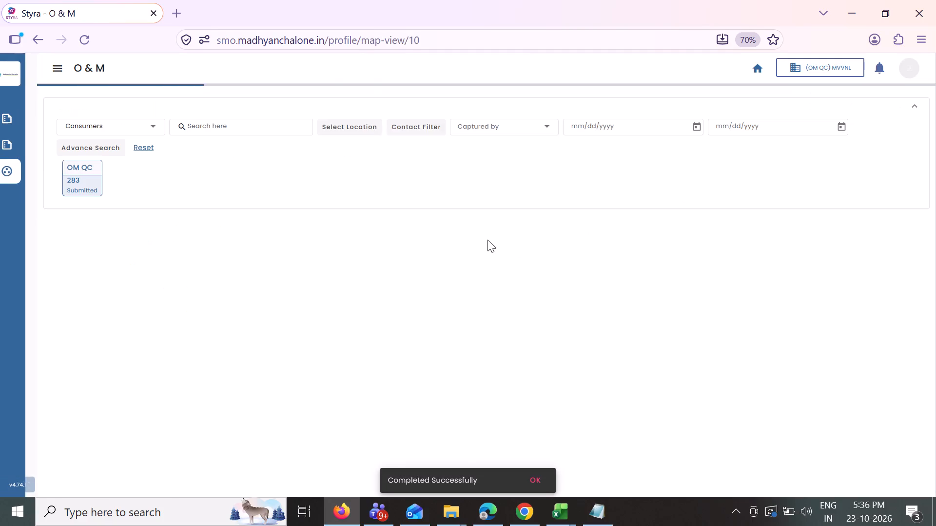
click(465, 239)
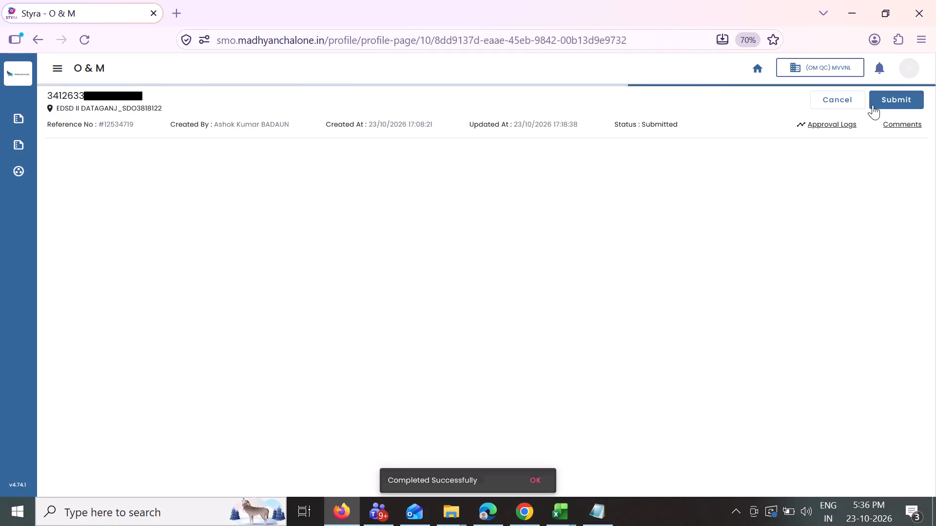
click(873, 105)
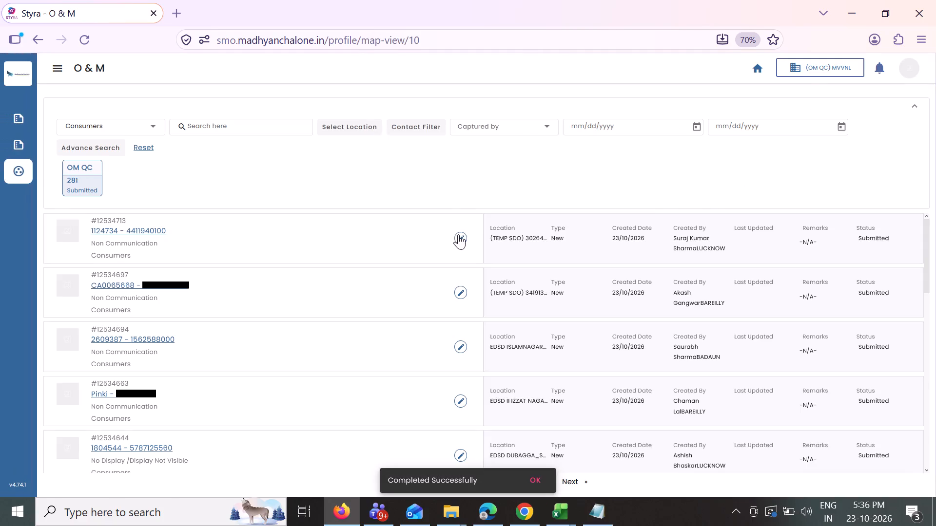
click(458, 234)
click(885, 92)
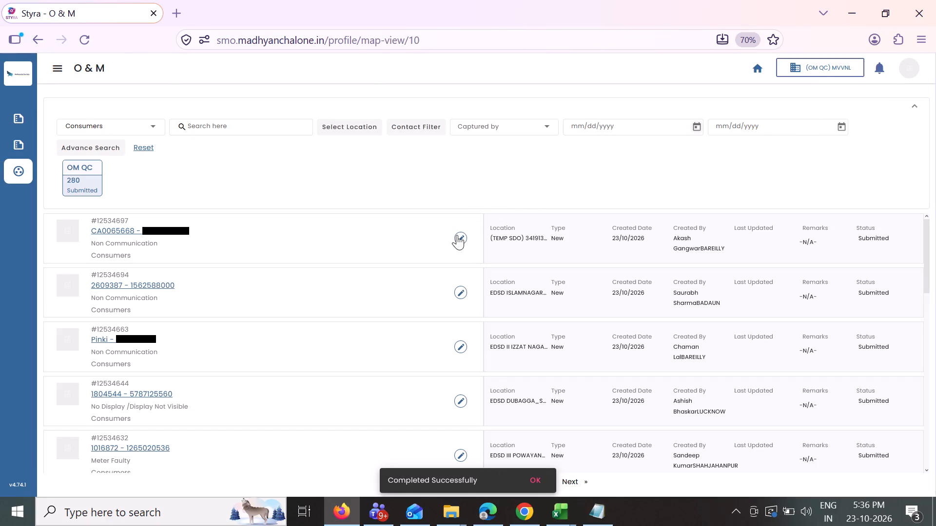
click(457, 235)
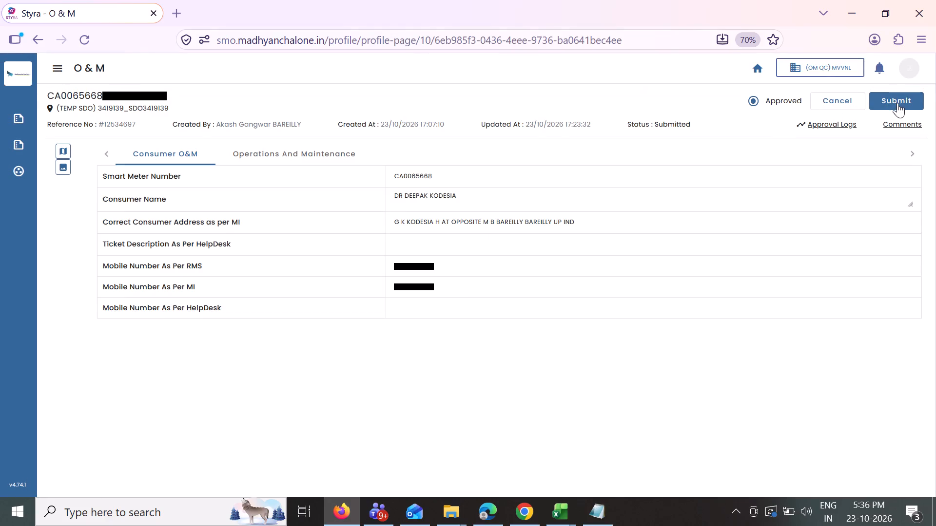
drag(897, 103, 893, 106)
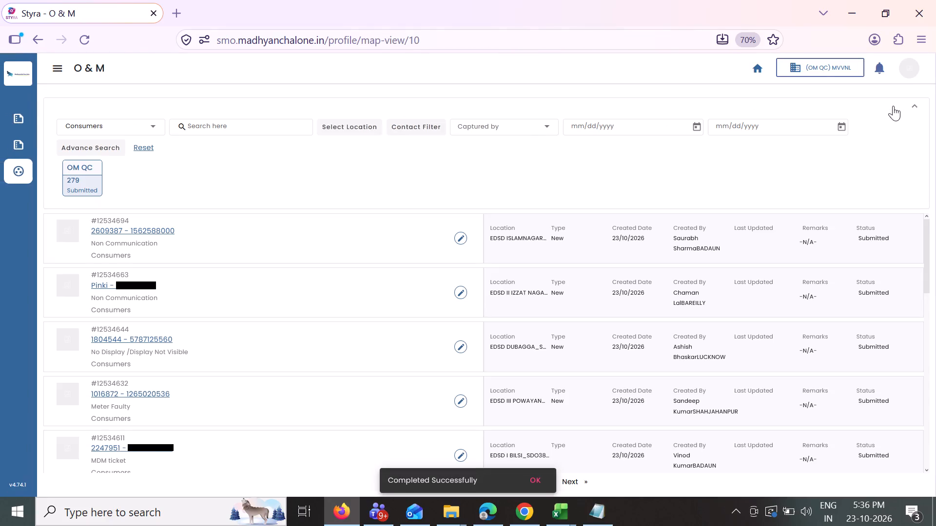
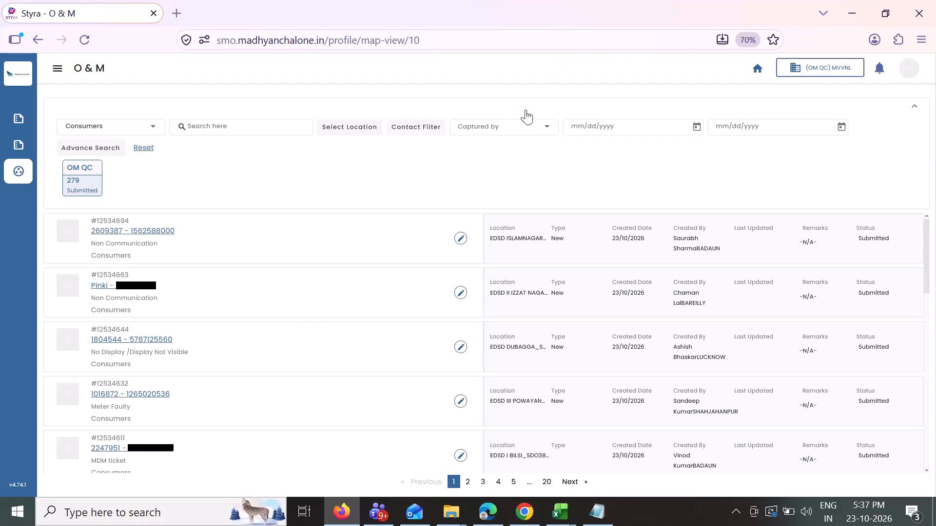
click(467, 237)
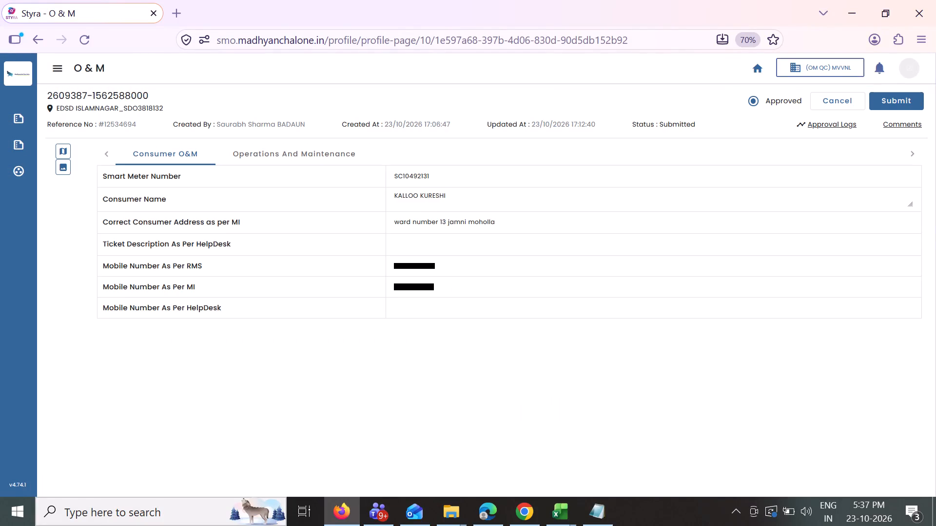
click(903, 103)
click(496, 518)
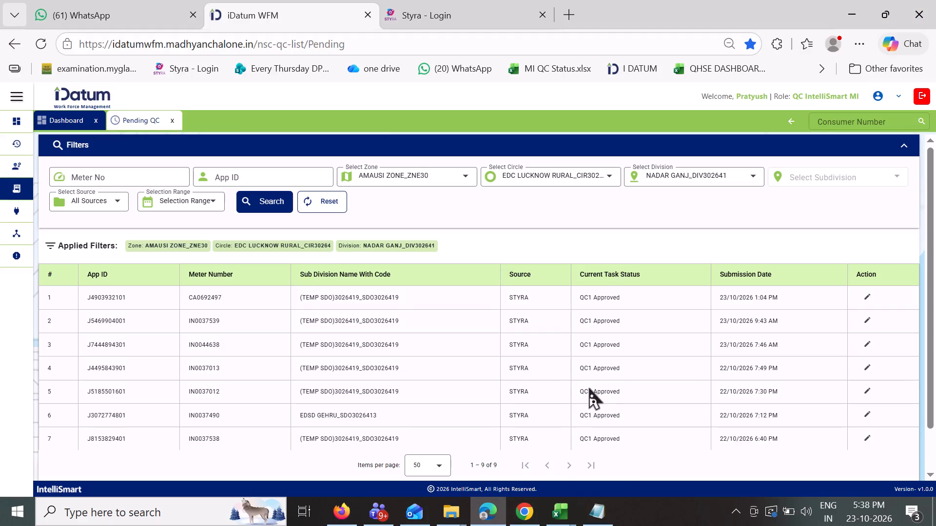
click(863, 301)
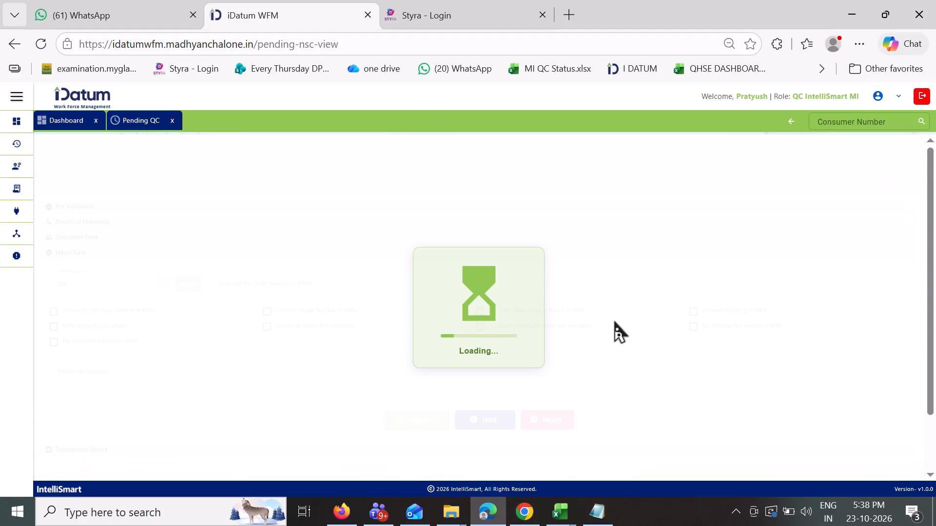
click(317, 249)
click(372, 282)
triple_click(430, 404)
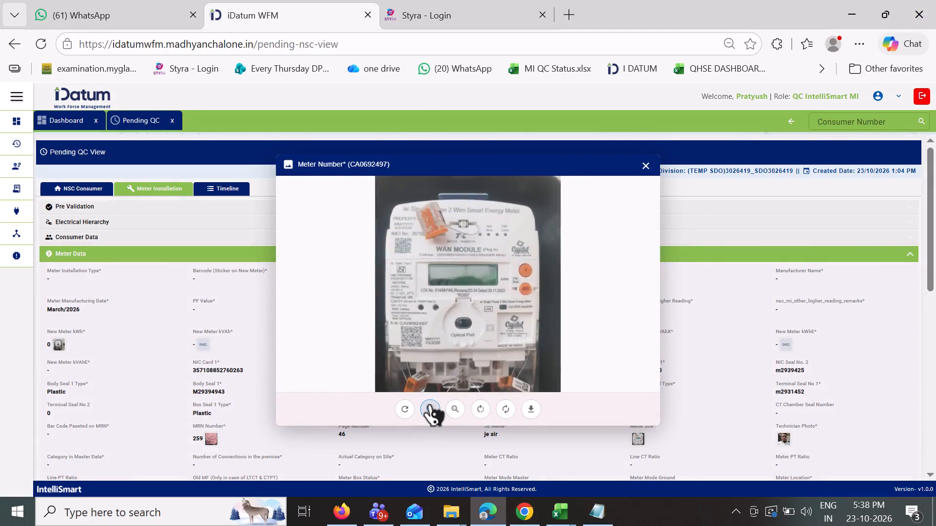
triple_click(429, 404)
click(635, 165)
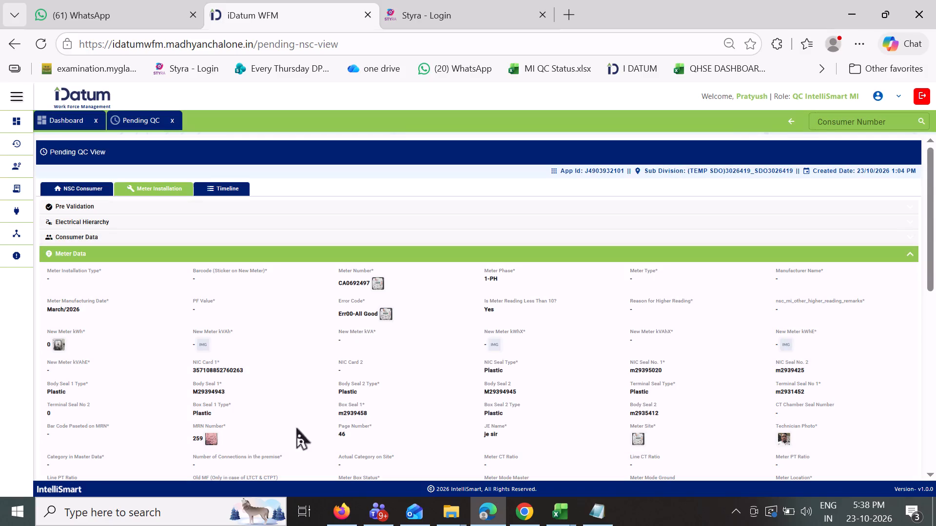
click(212, 436)
triple_click(479, 408)
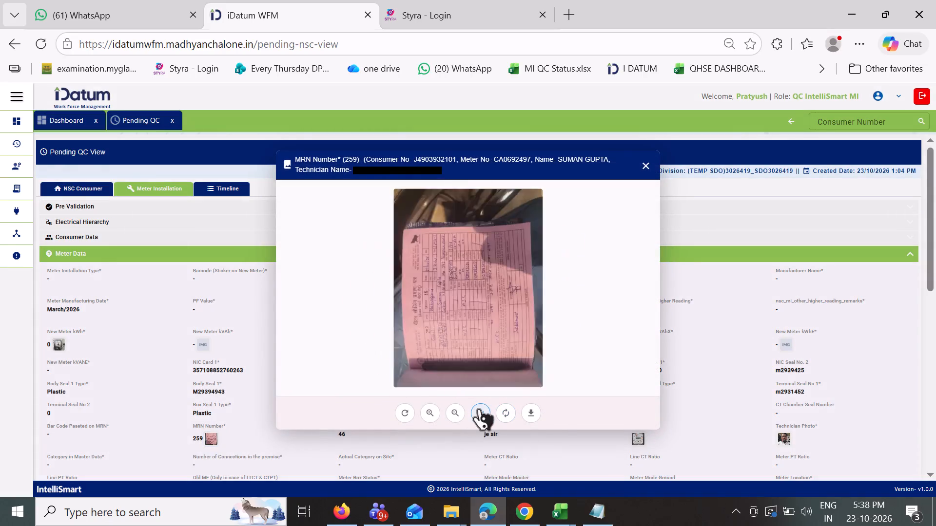
triple_click(425, 415)
triple_click(424, 415)
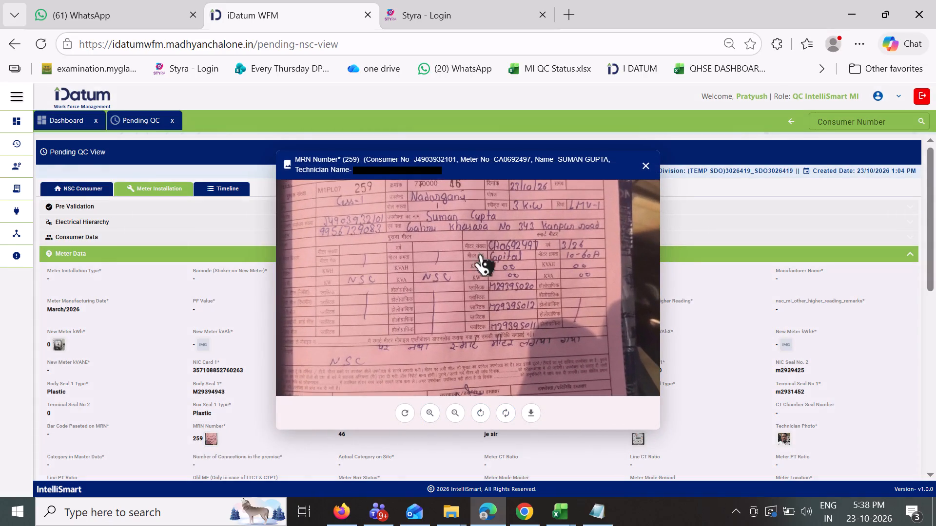
click(630, 169)
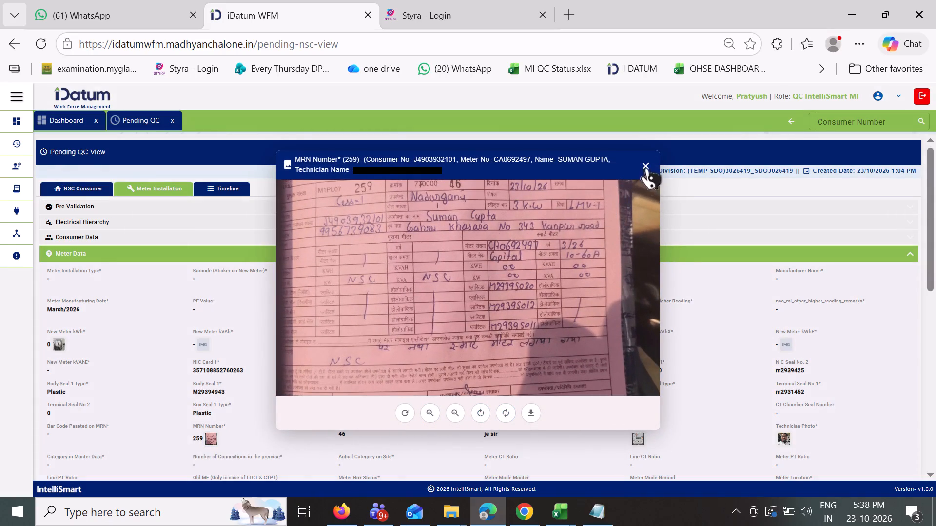
click(646, 166)
click(483, 253)
scroll(466, 278, down, 4)
ctrl+click(376, 327)
key(ctrl+v)
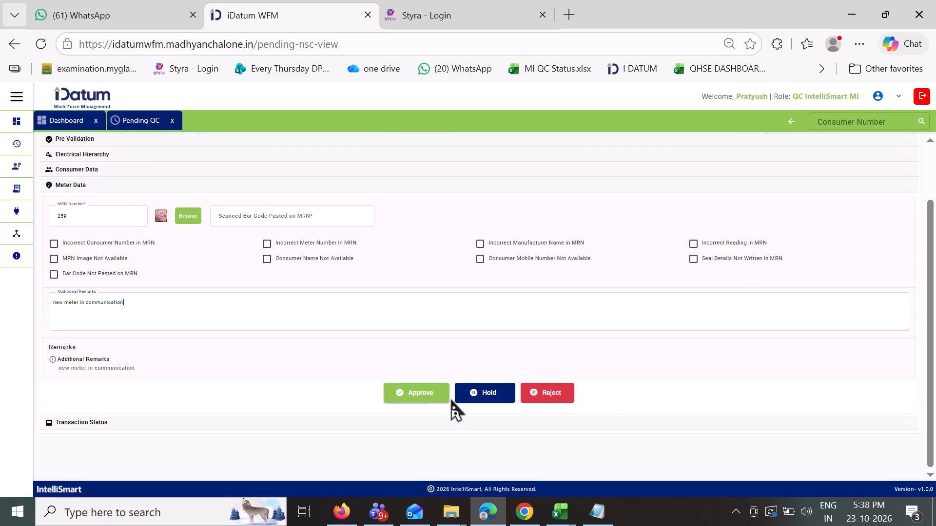
click(420, 387)
click(453, 292)
click(457, 306)
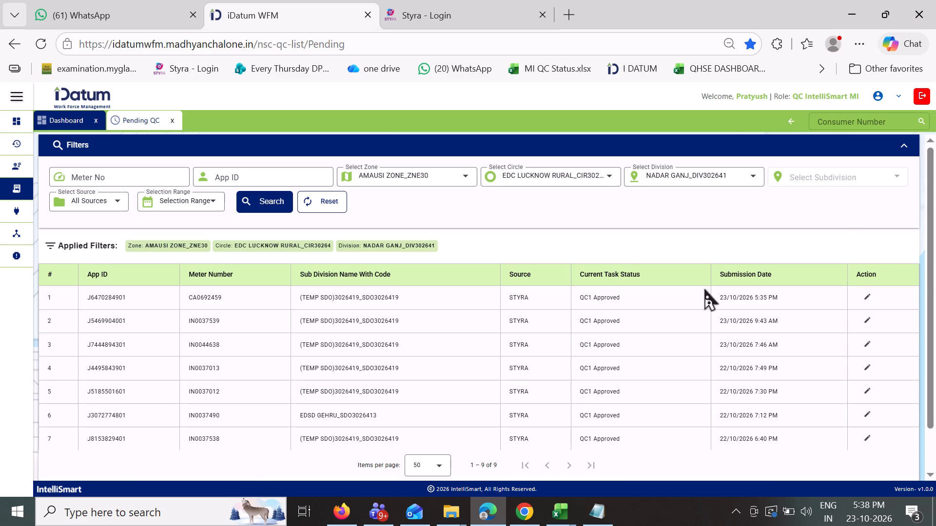
click(861, 301)
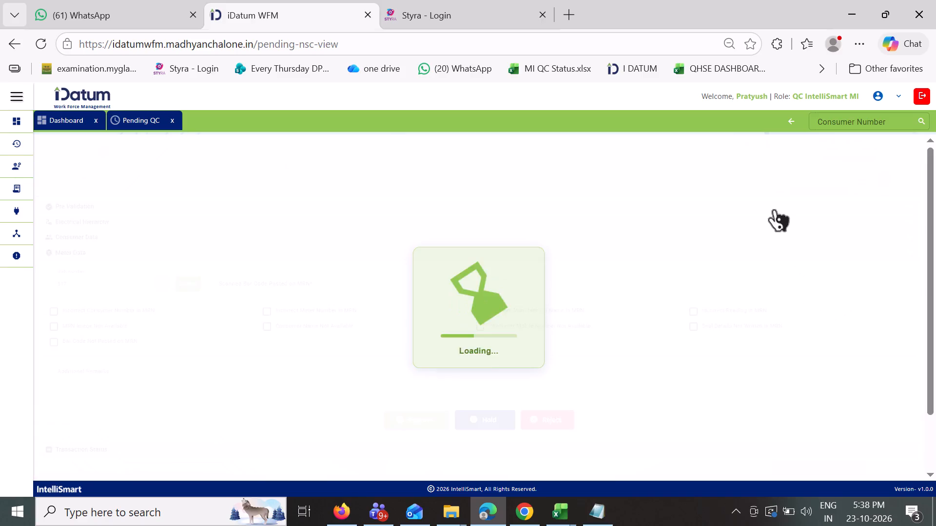
click(363, 231)
click(357, 243)
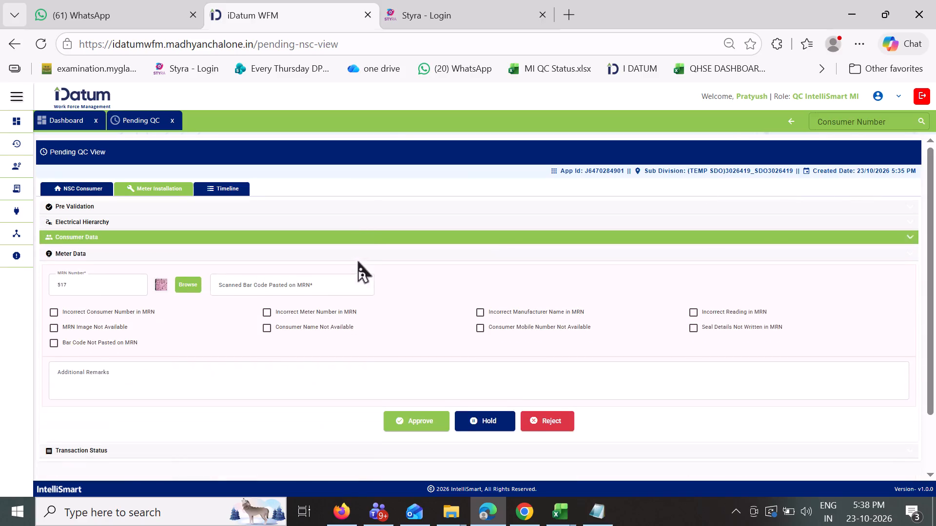
click(357, 260)
click(376, 261)
click(390, 257)
click(387, 282)
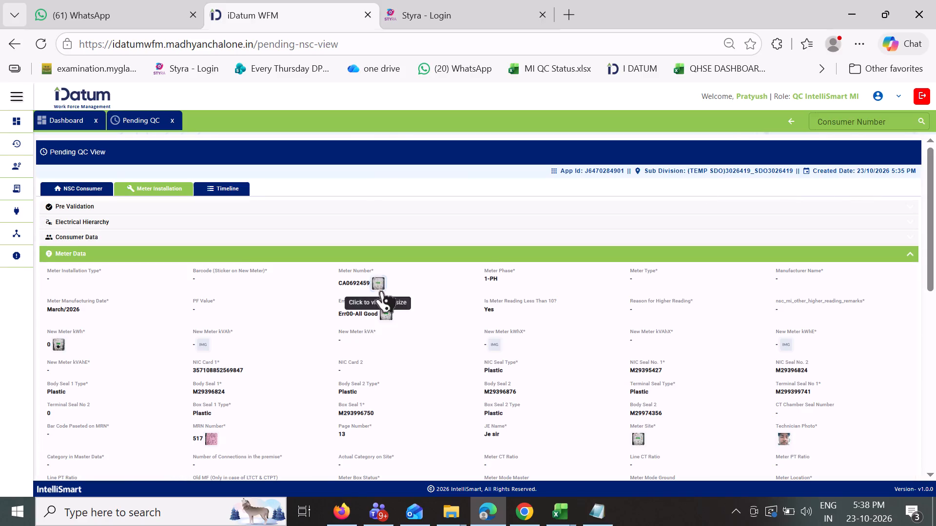
click(381, 290)
drag(436, 403, 430, 401)
triple_click(429, 400)
click(428, 399)
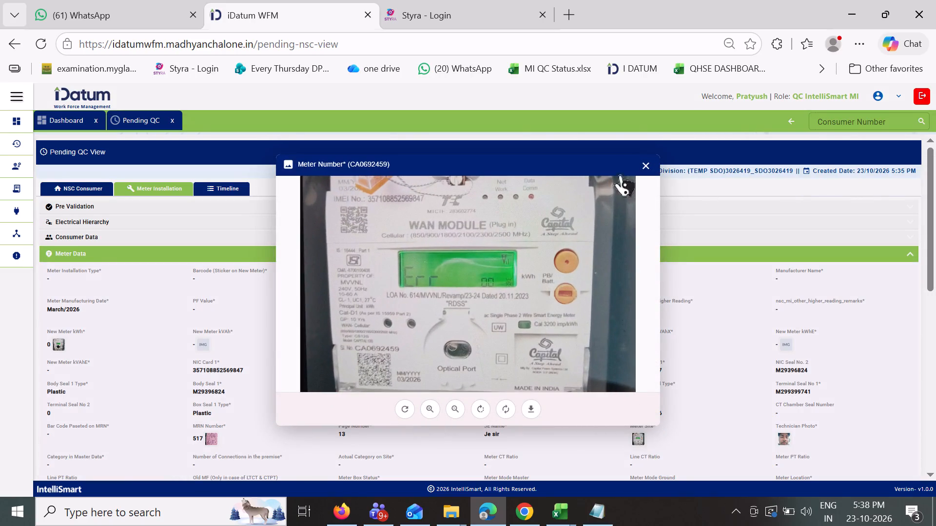
click(645, 162)
click(206, 436)
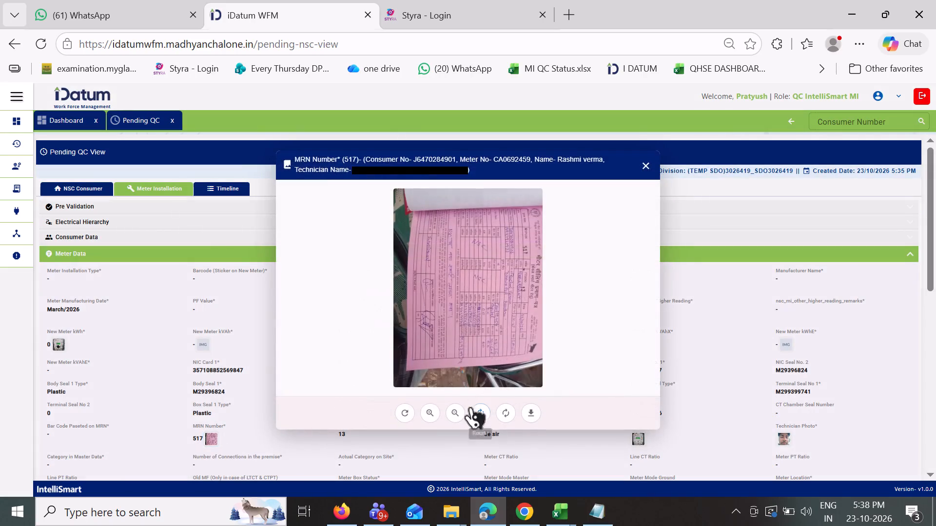
click(472, 413)
double_click(475, 409)
triple_click(427, 415)
double_click(426, 415)
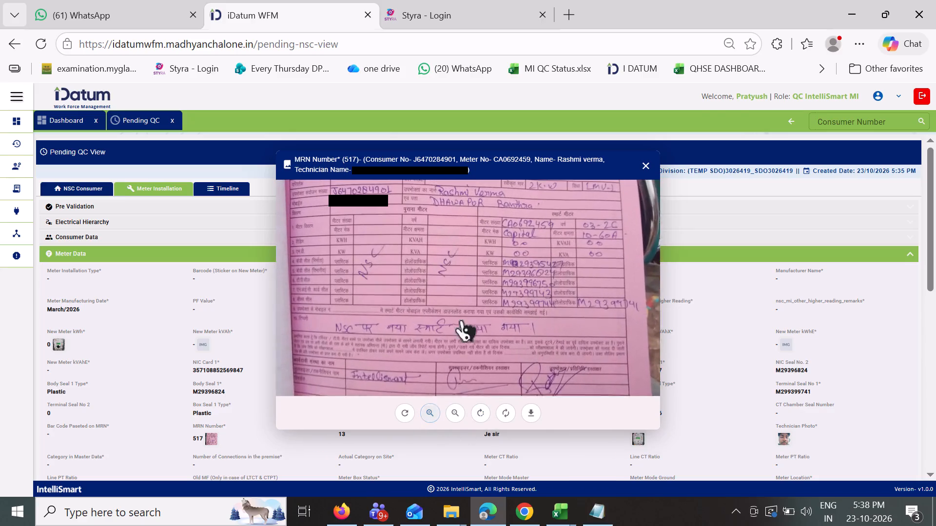
drag(465, 322, 469, 340)
click(651, 169)
click(578, 242)
scroll(558, 277, down, 3)
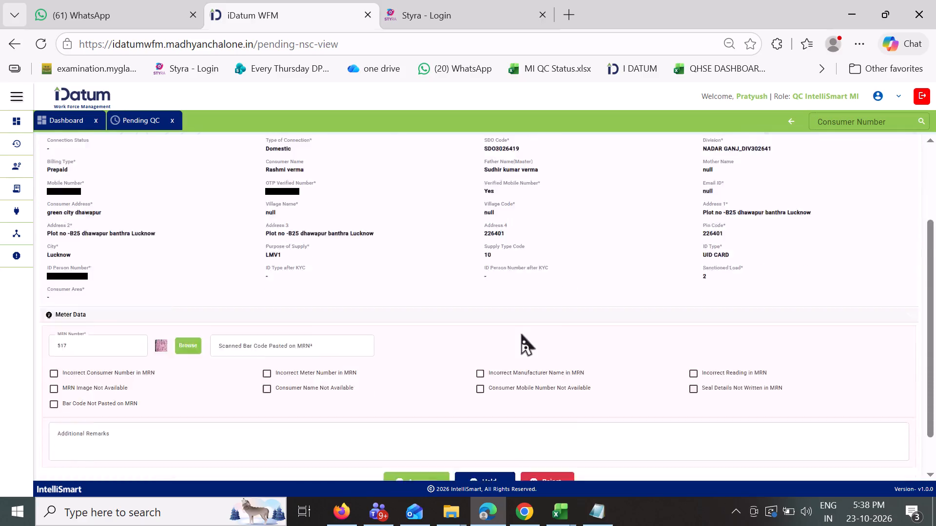
scroll(544, 242, down, 5)
key(ctrl+v)
ctrl+click(442, 389)
ctrl+click(431, 406)
key(ctrl+v)
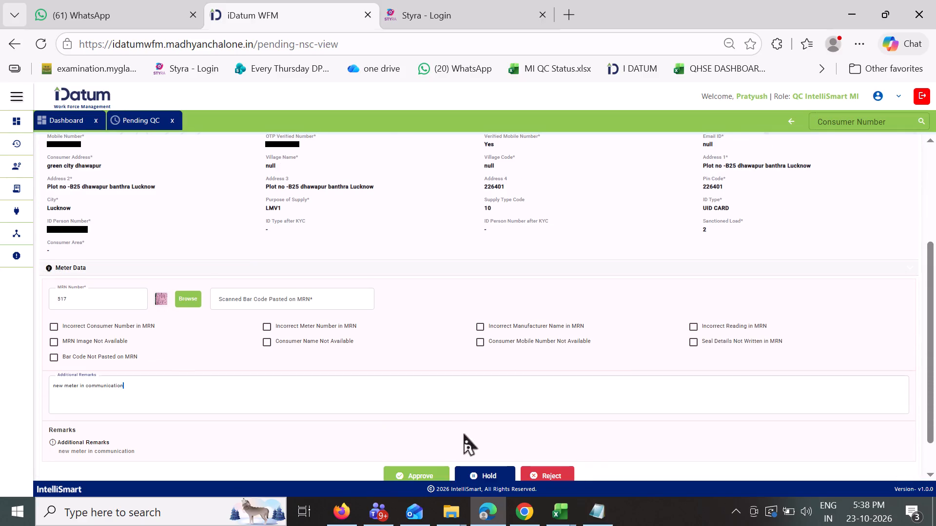
click(438, 462)
click(422, 460)
click(414, 472)
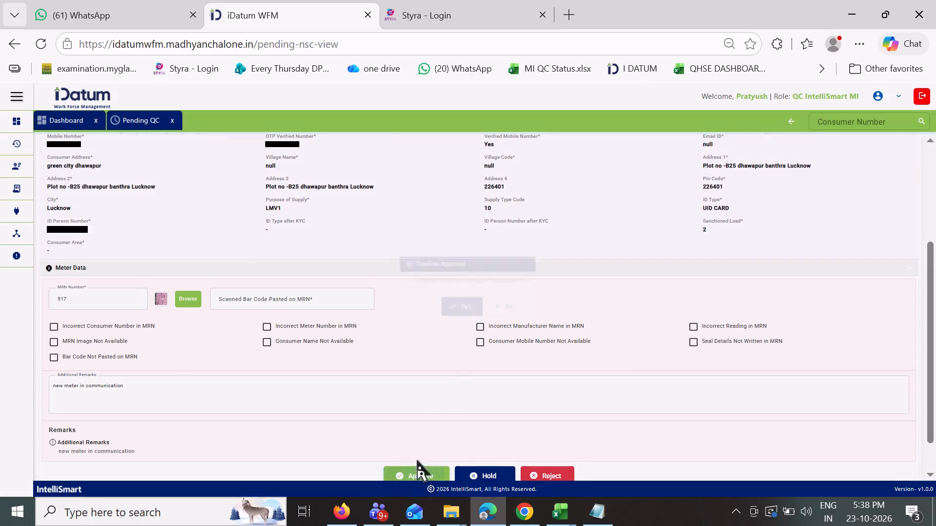
click(453, 306)
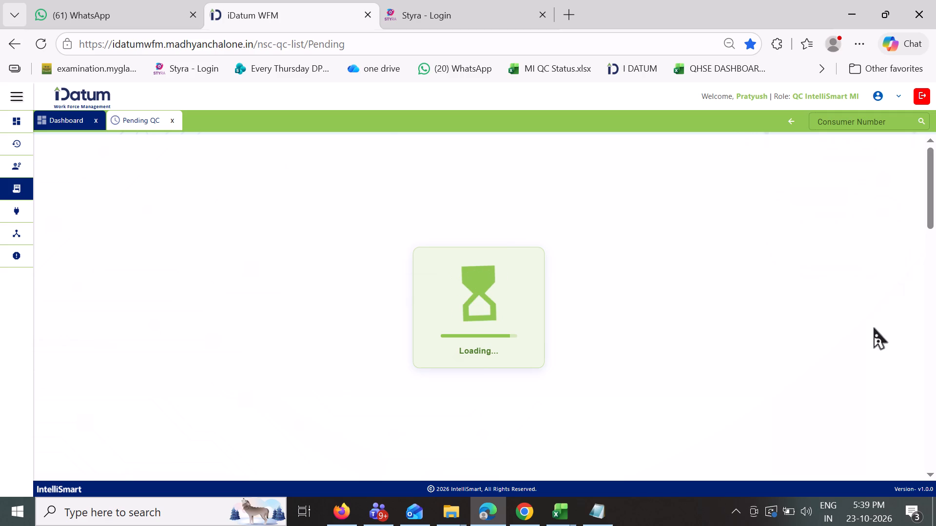
click(867, 283)
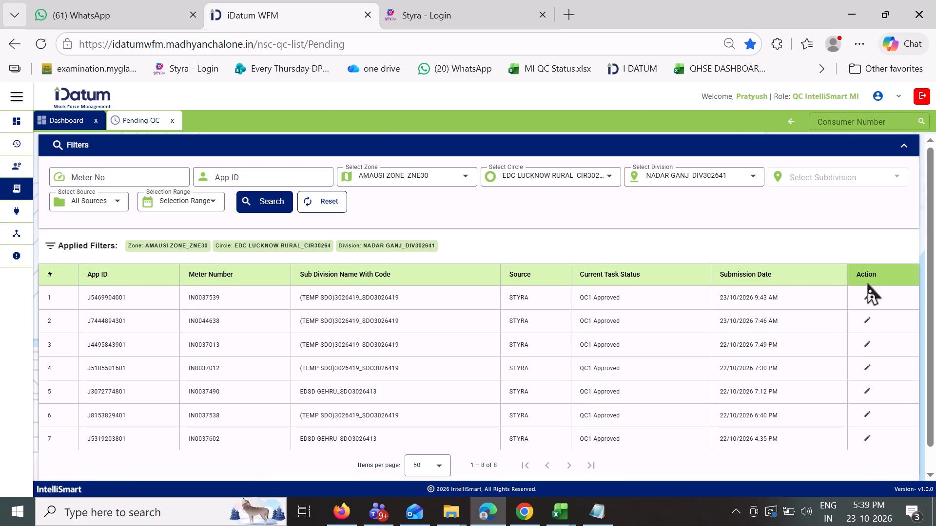
click(871, 299)
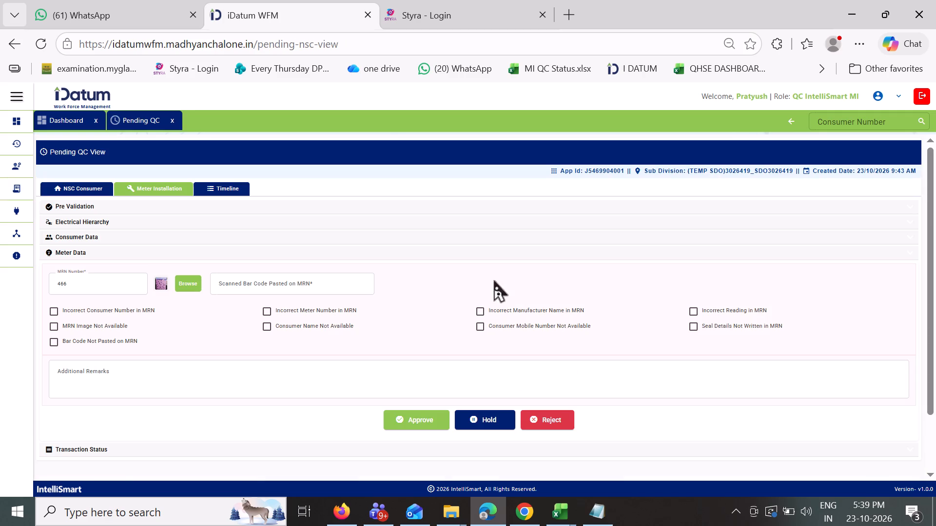
click(364, 251)
click(374, 280)
triple_click(436, 412)
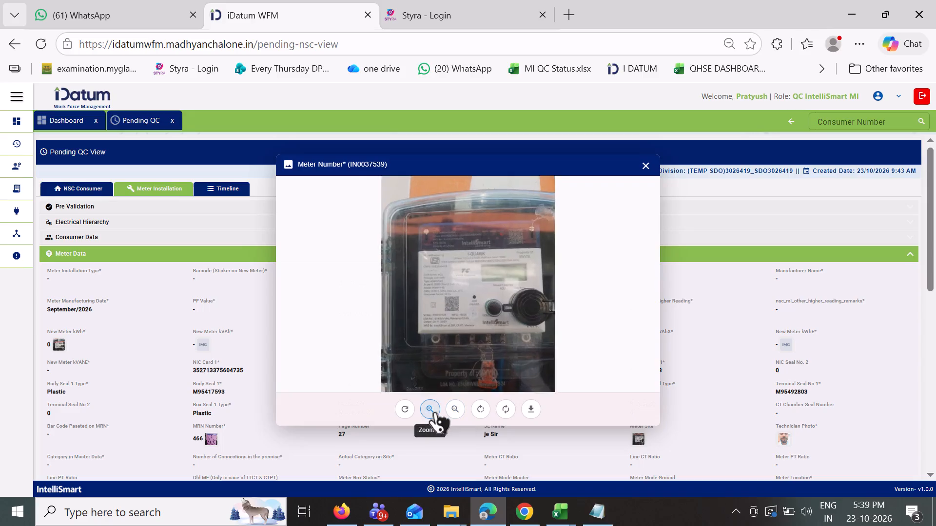
triple_click(434, 412)
triple_click(433, 412)
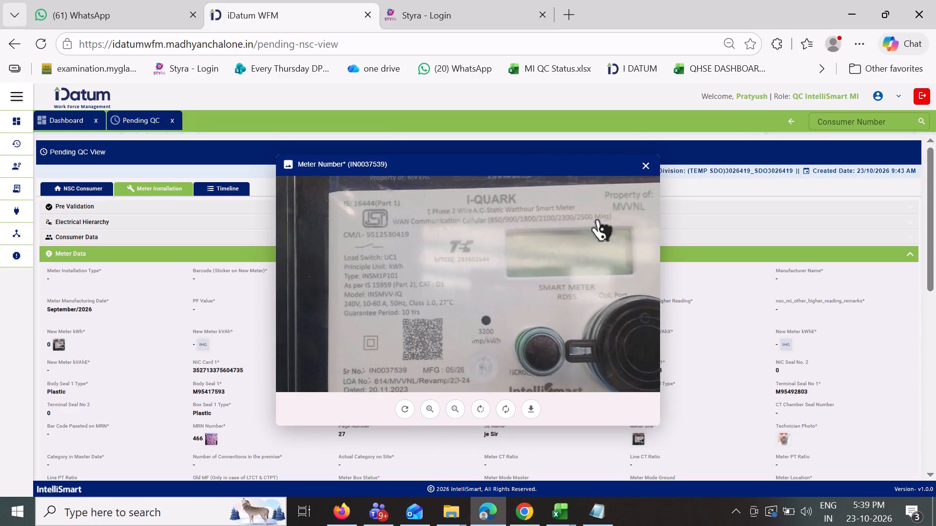
click(645, 173)
click(205, 439)
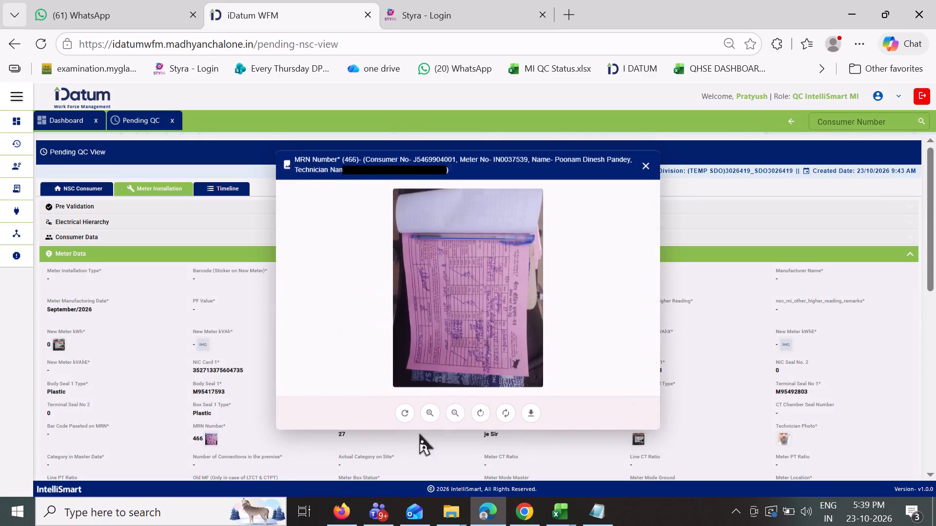
click(467, 410)
double_click(470, 409)
click(474, 409)
drag(406, 423, 411, 422)
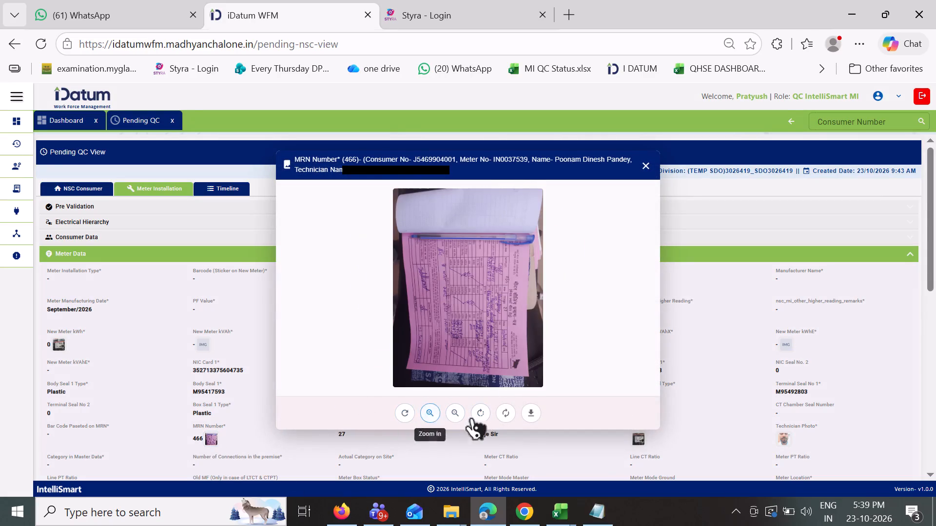
triple_click(479, 414)
triple_click(433, 418)
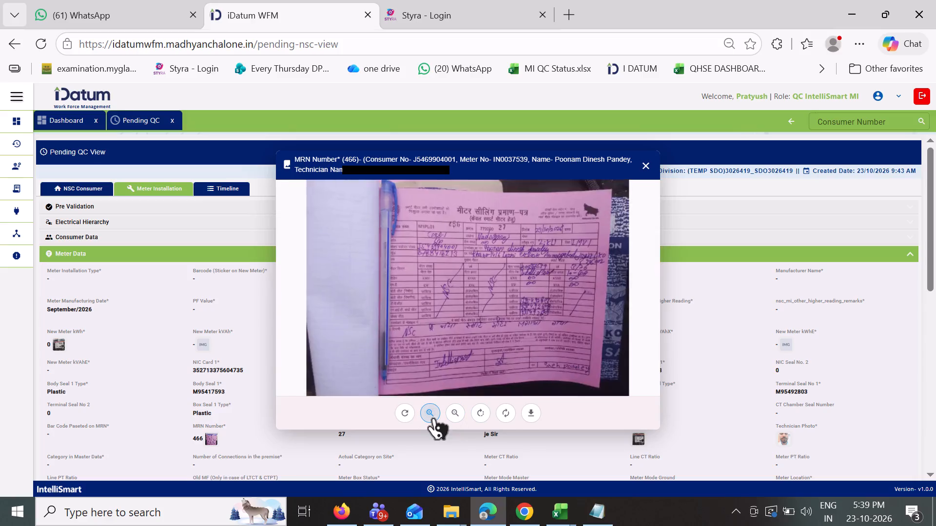
double_click(433, 418)
triple_click(433, 418)
drag(470, 339, 463, 357)
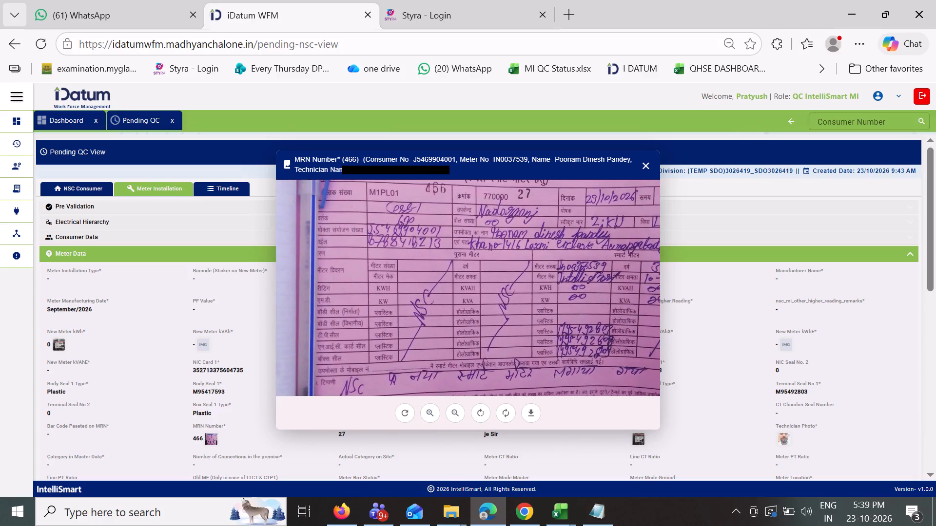
drag(463, 357, 446, 357)
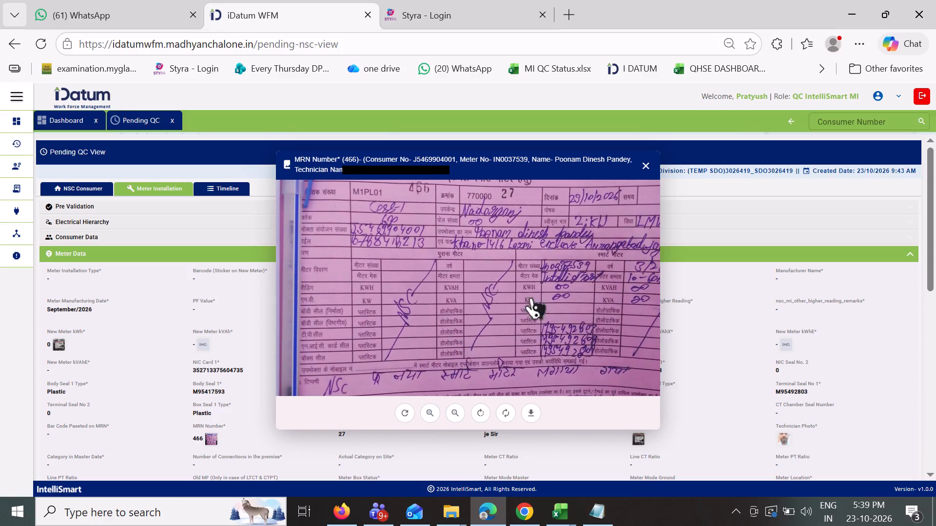
click(643, 165)
Paste the copied communication remark into the IN0037539 record's additional remarks and approve it.
click(501, 255)
scroll(502, 258, down, 4)
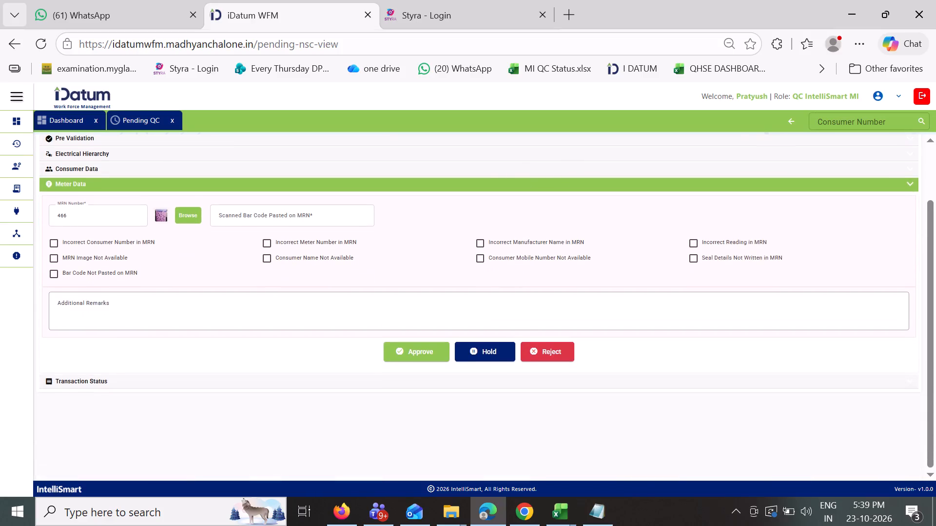
ctrl+click(479, 330)
key(ctrl+v)
click(425, 392)
click(457, 294)
click(460, 302)
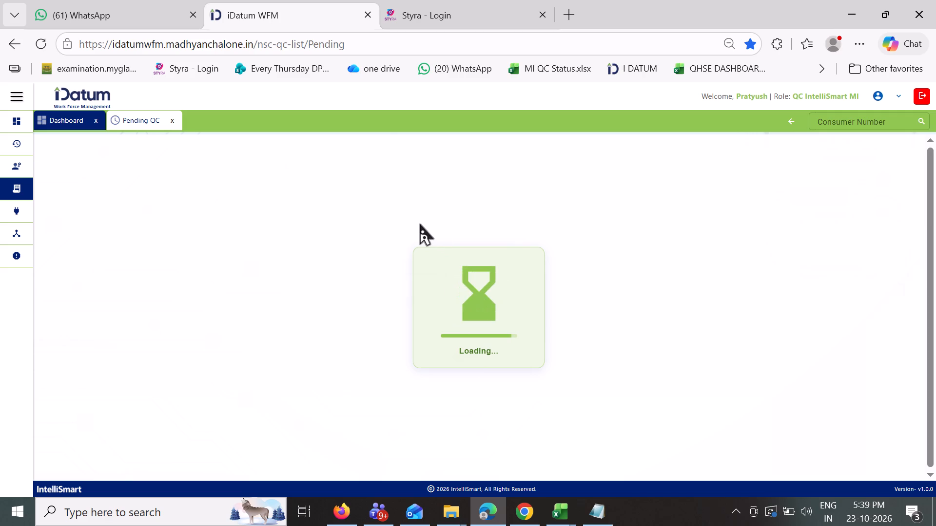
click(868, 296)
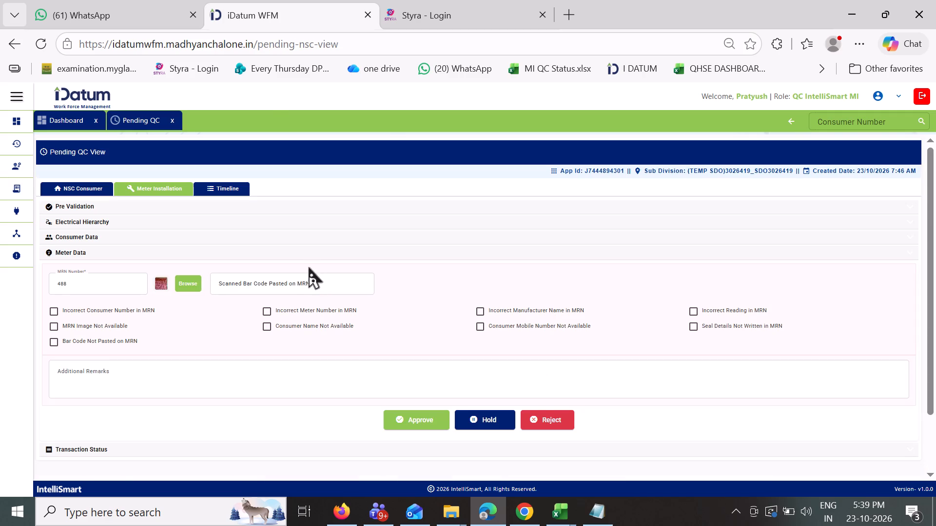
click(287, 256)
click(373, 283)
double_click(442, 420)
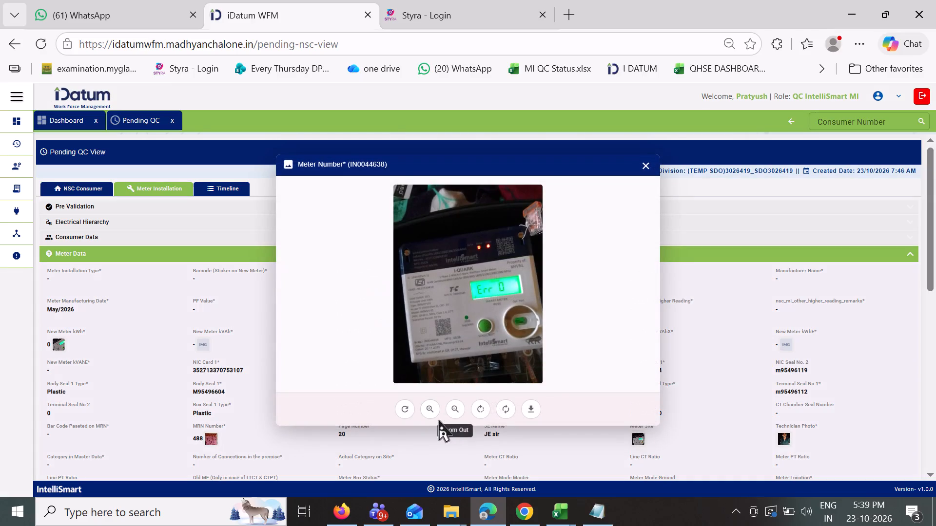
click(434, 418)
triple_click(431, 414)
double_click(429, 414)
drag(482, 346, 487, 237)
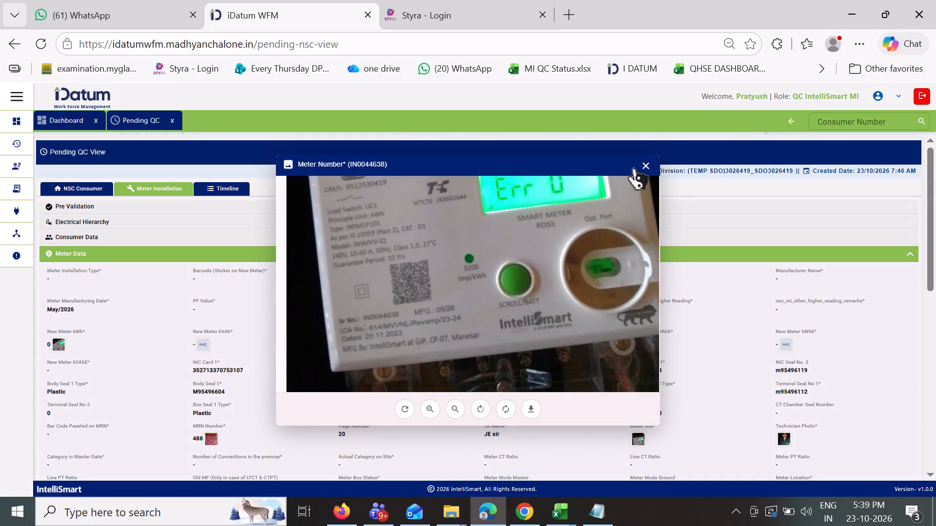
click(652, 158)
click(213, 437)
triple_click(484, 410)
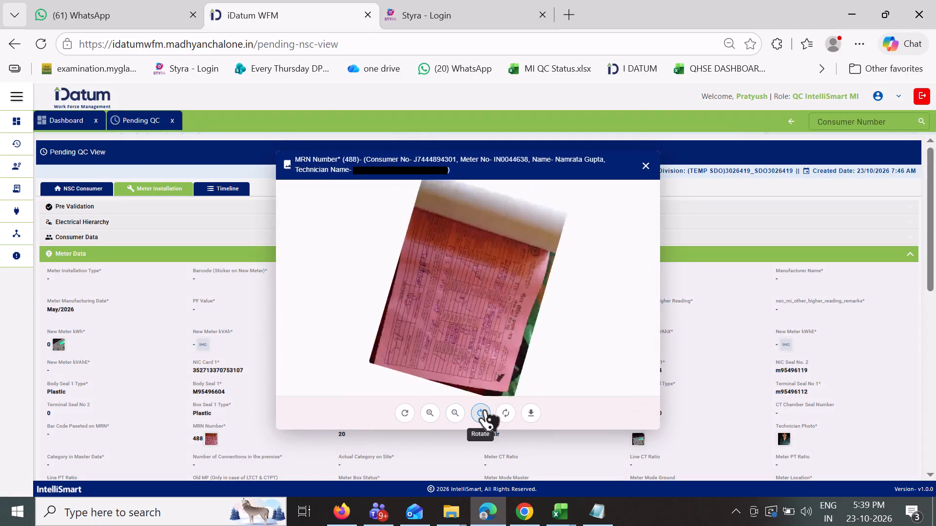
triple_click(427, 418)
triple_click(427, 418)
click(426, 418)
drag(492, 350, 474, 356)
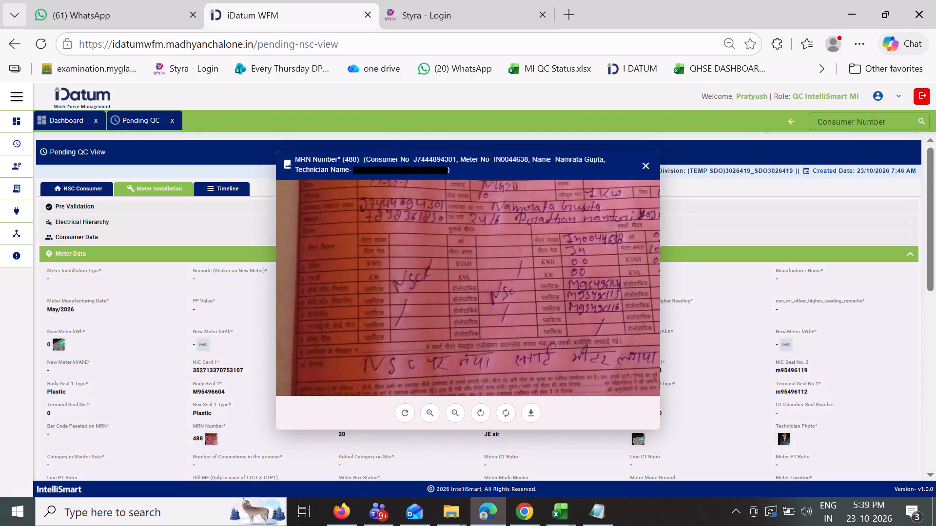
drag(474, 356, 473, 356)
click(652, 168)
click(503, 251)
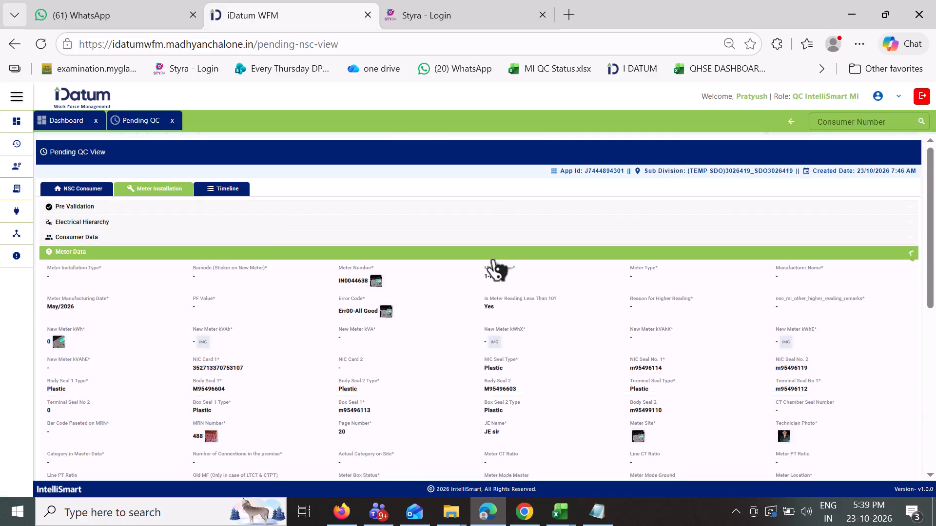
scroll(490, 264, down, 3)
ctrl+click(429, 327)
key(ctrl+v)
click(425, 408)
click(423, 389)
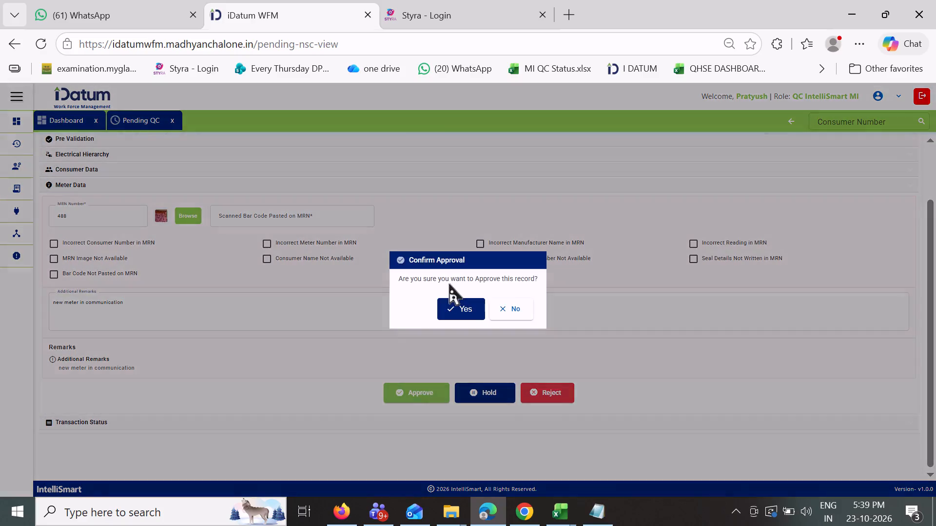
click(449, 283)
click(454, 320)
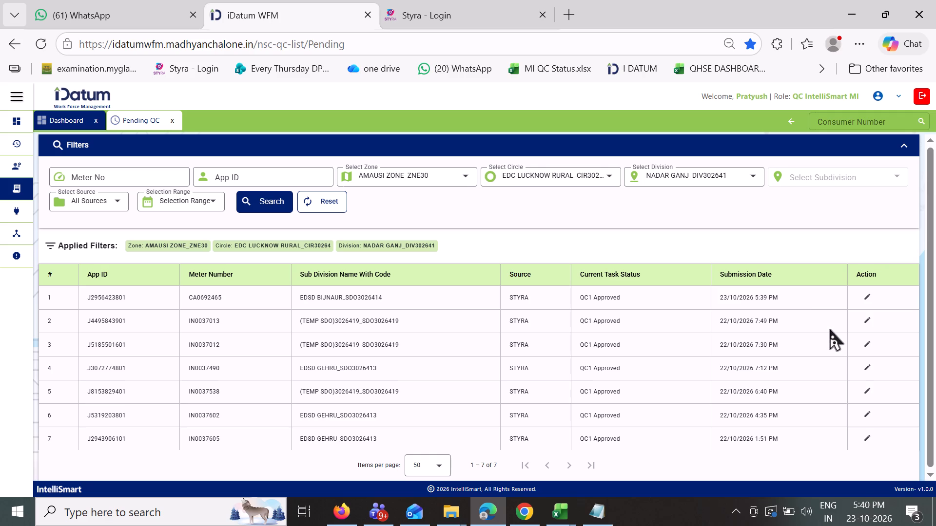
click(865, 299)
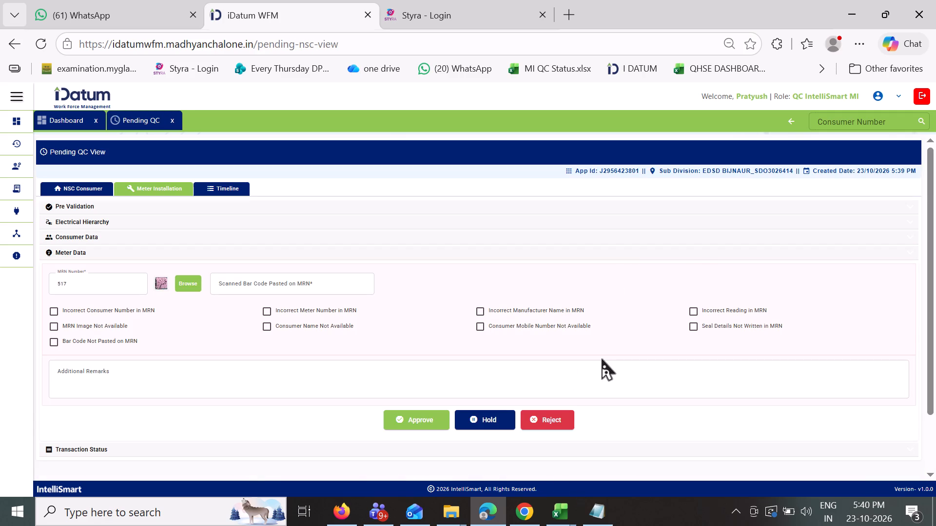
click(467, 255)
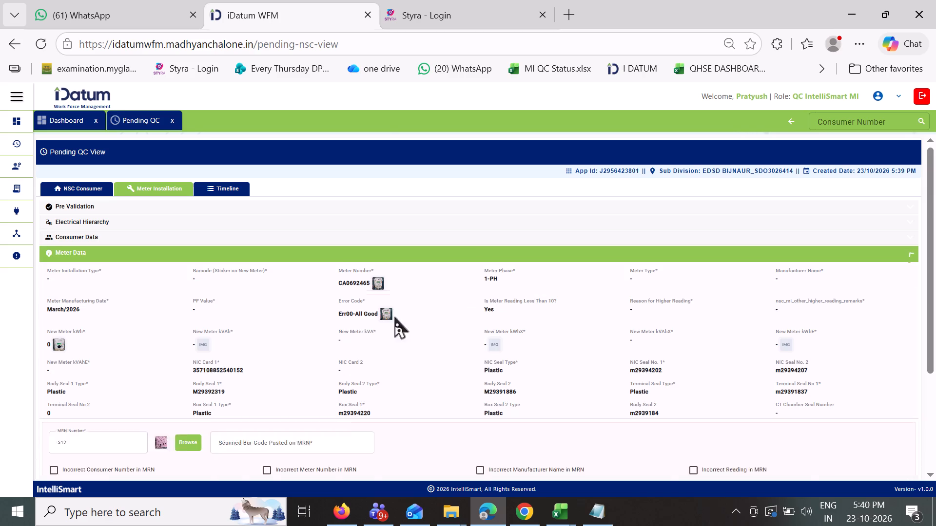
click(375, 280)
click(442, 407)
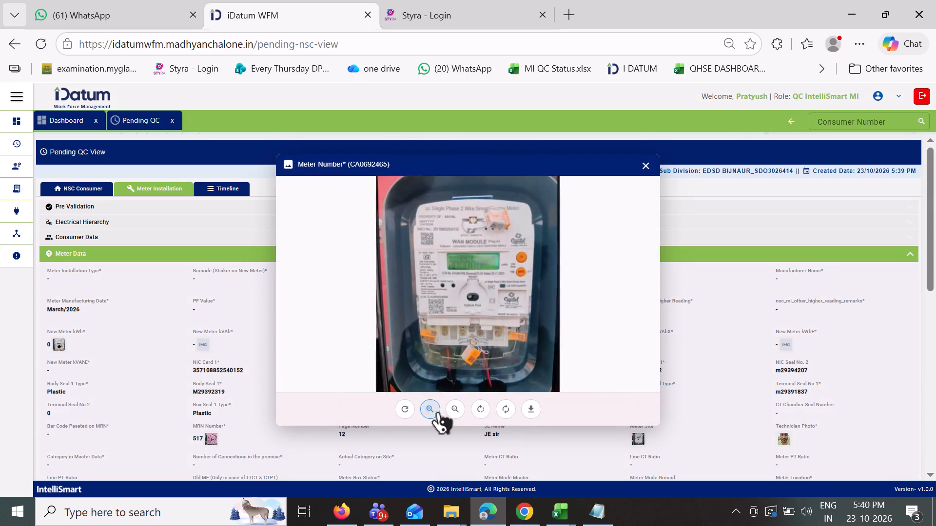
triple_click(437, 412)
triple_click(437, 413)
drag(520, 349, 541, 315)
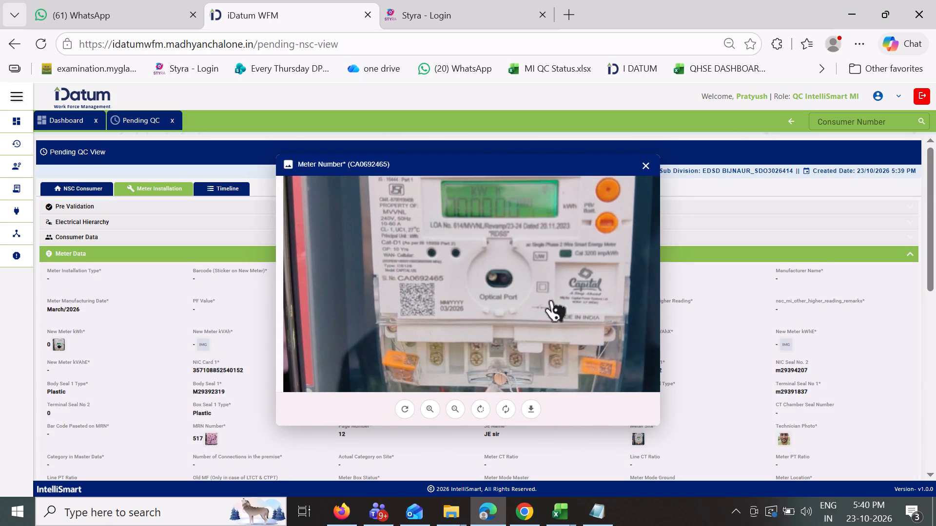
click(642, 179)
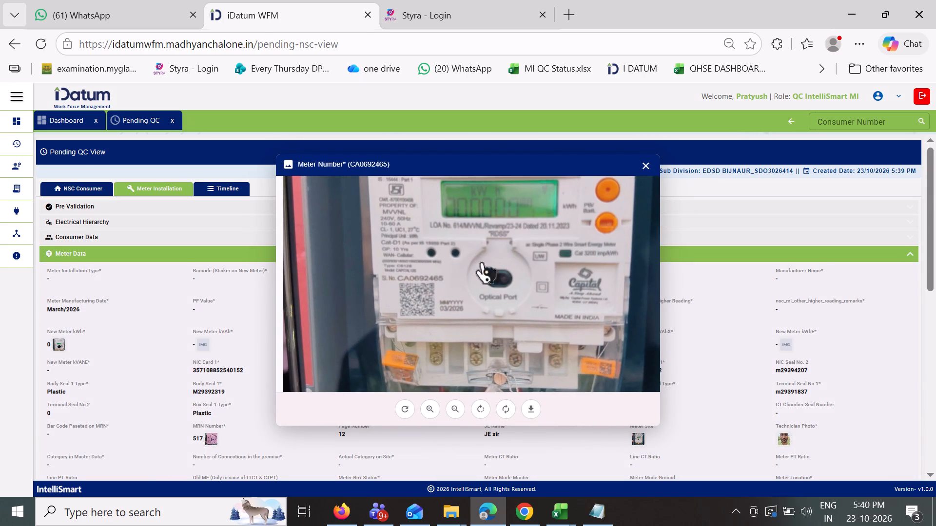
click(643, 166)
click(217, 440)
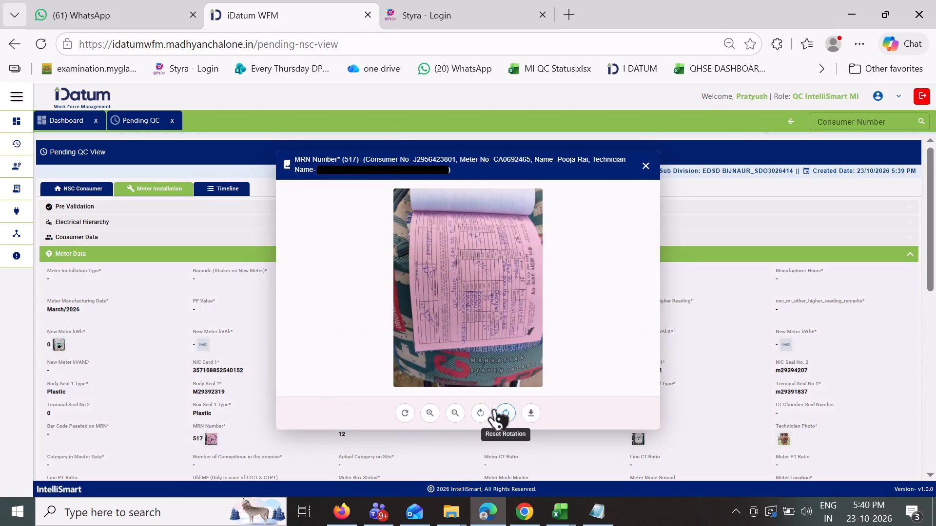
triple_click(484, 412)
click(434, 413)
scroll(454, 265, up, 10)
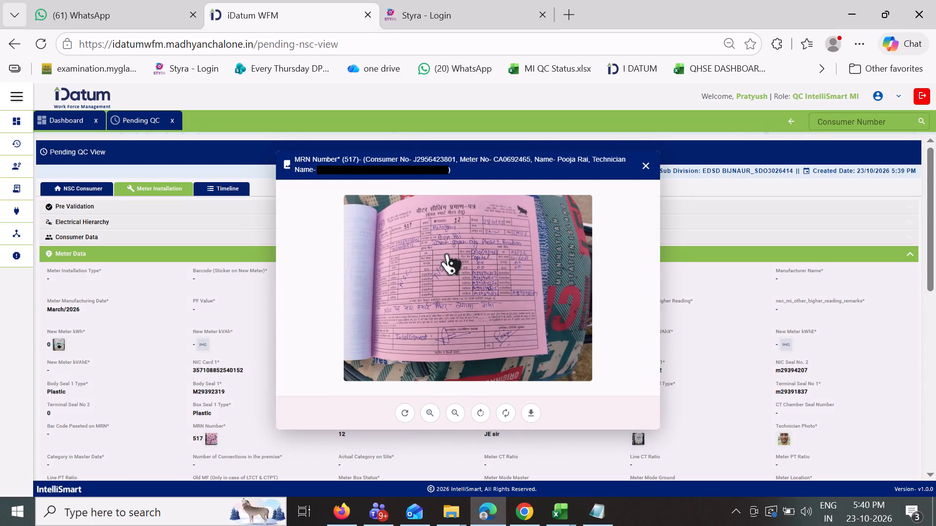
scroll(446, 253, up, 2)
triple_click(427, 417)
triple_click(426, 418)
drag(457, 297, 509, 316)
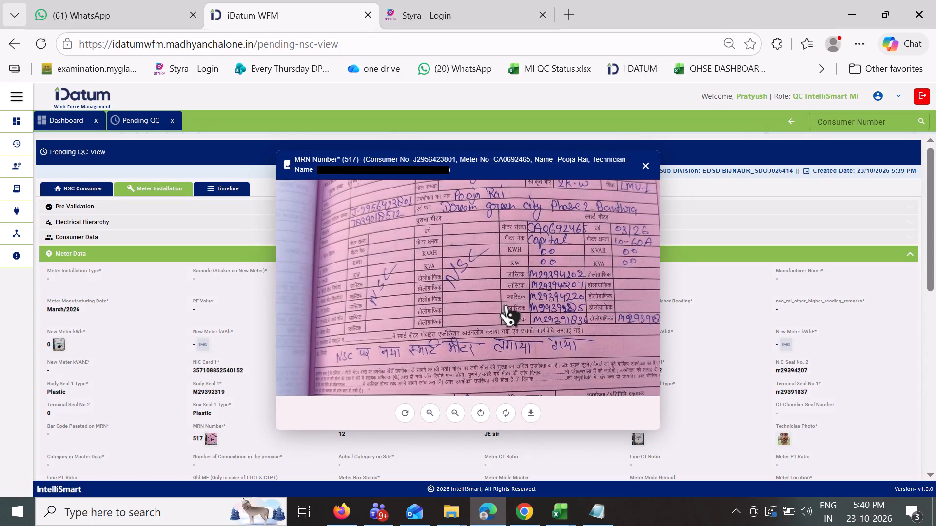
click(650, 154)
click(501, 252)
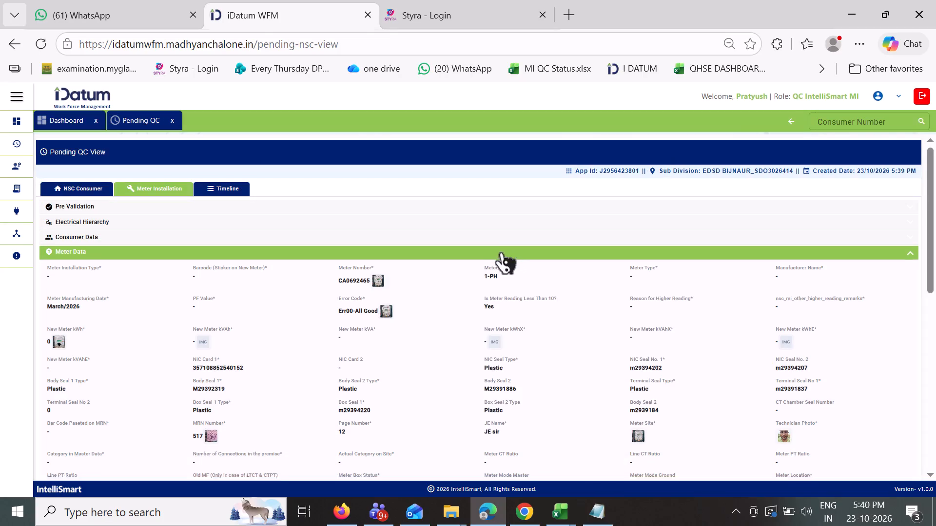
scroll(503, 259, down, 4)
ctrl+click(413, 305)
key(ctrl+v)
click(406, 403)
click(437, 319)
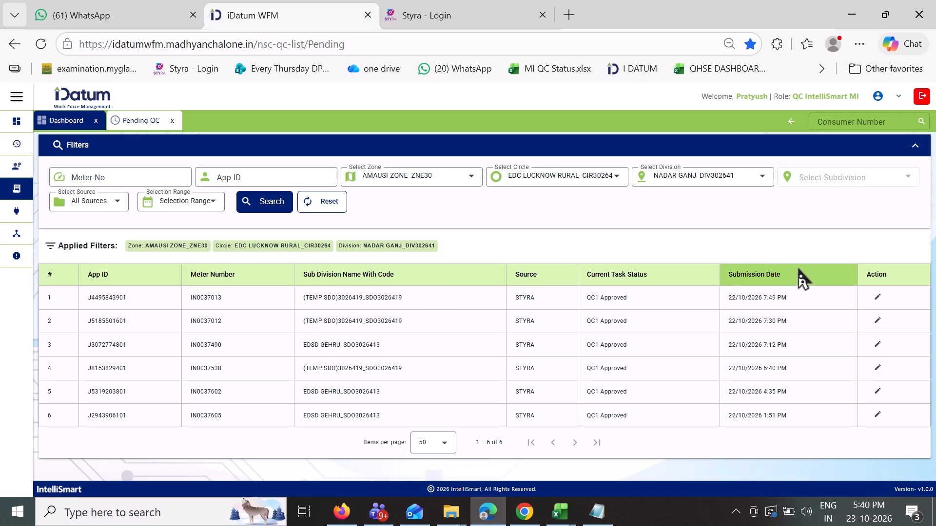
click(894, 295)
click(881, 294)
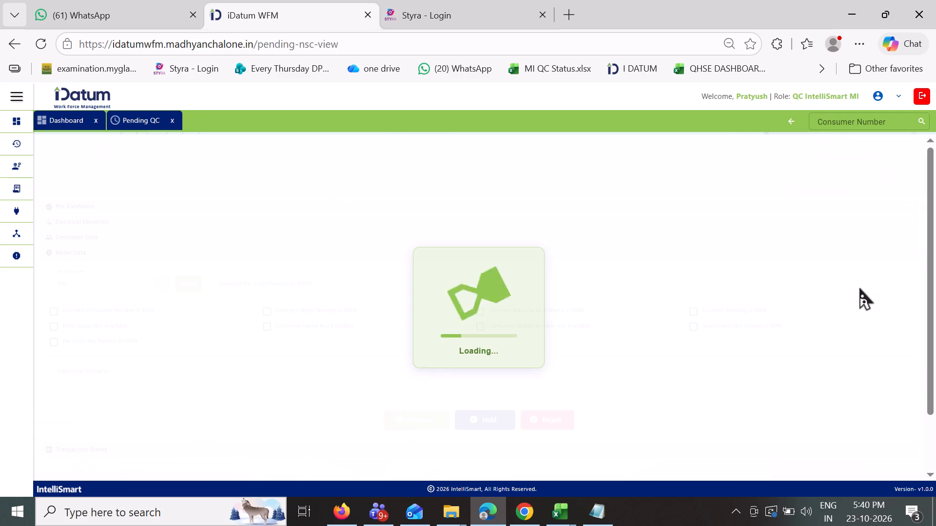
click(391, 248)
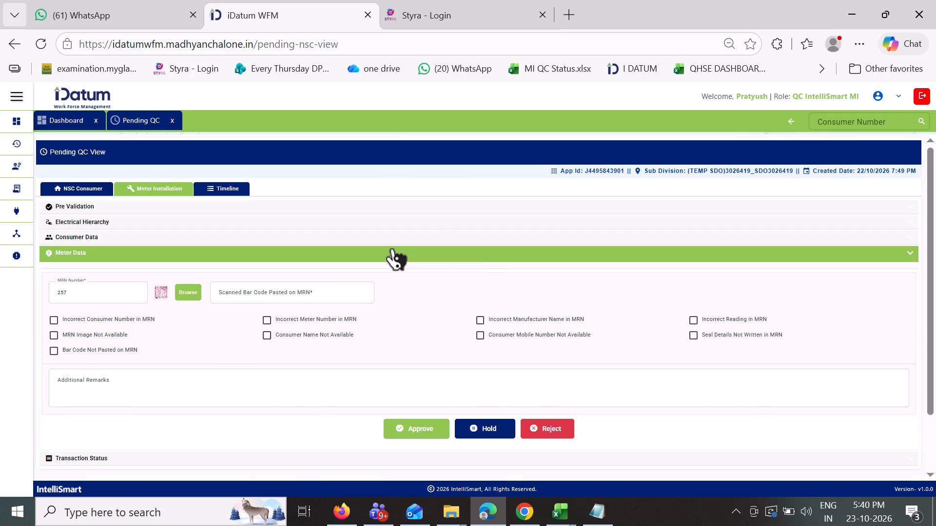
click(376, 289)
double_click(428, 415)
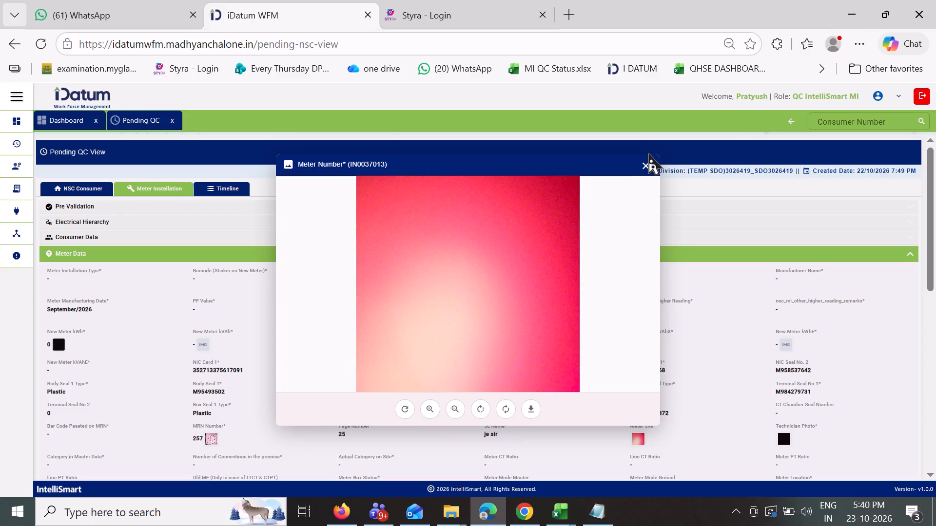
click(649, 166)
scroll(597, 360, down, 7)
click(443, 396)
click(600, 505)
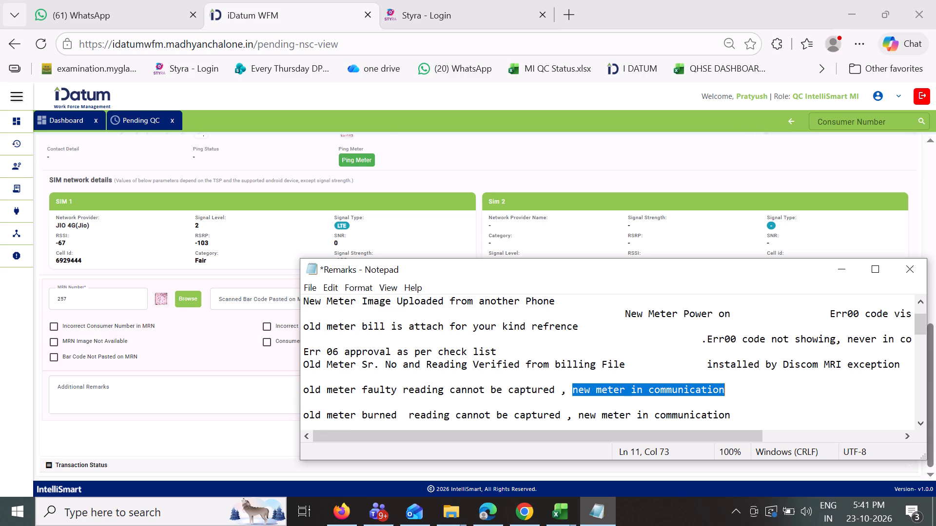
scroll(625, 355, down, 6)
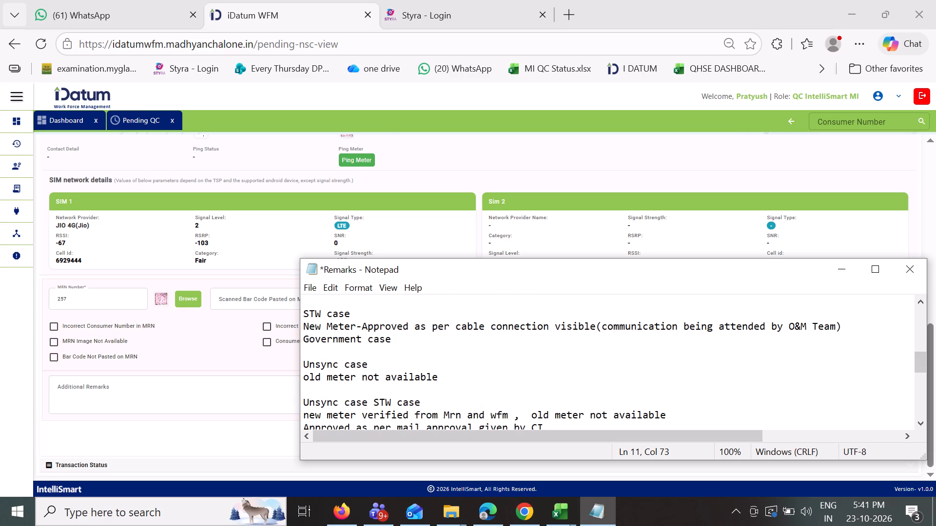
scroll(623, 354, down, 4)
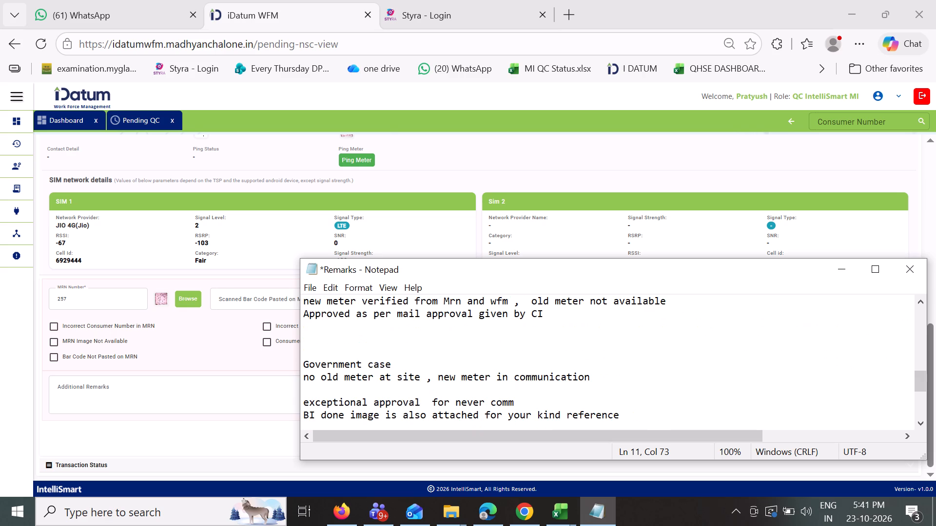
scroll(622, 354, down, 12)
scroll(623, 354, up, 12)
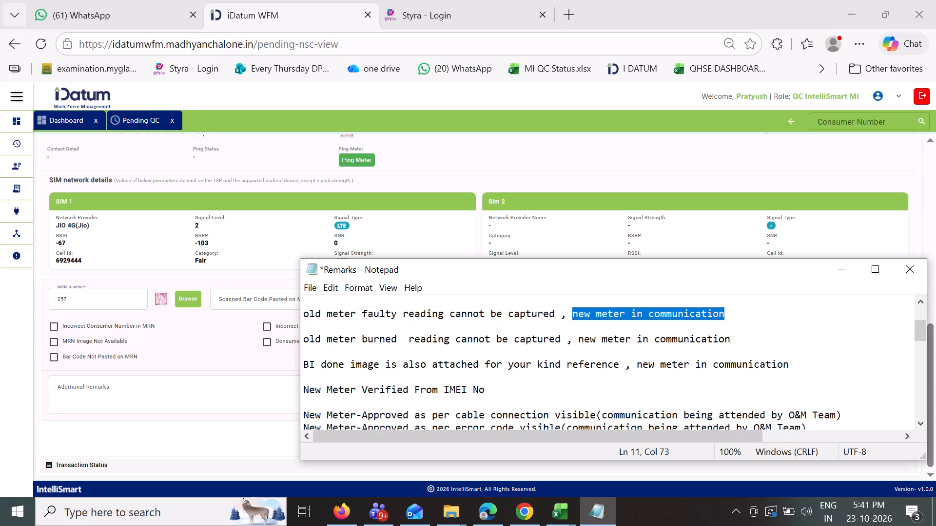
scroll(623, 354, up, 8)
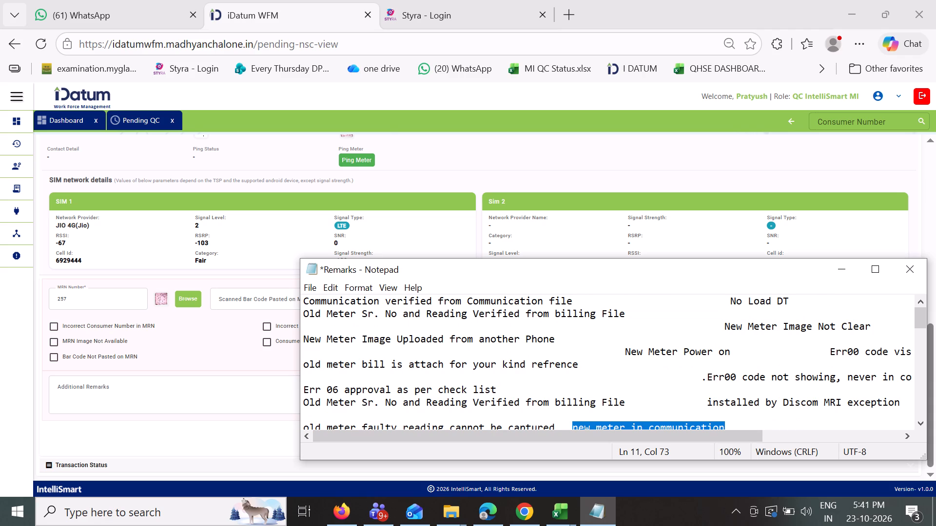
drag(301, 338, 558, 335)
key(ctrl+c)
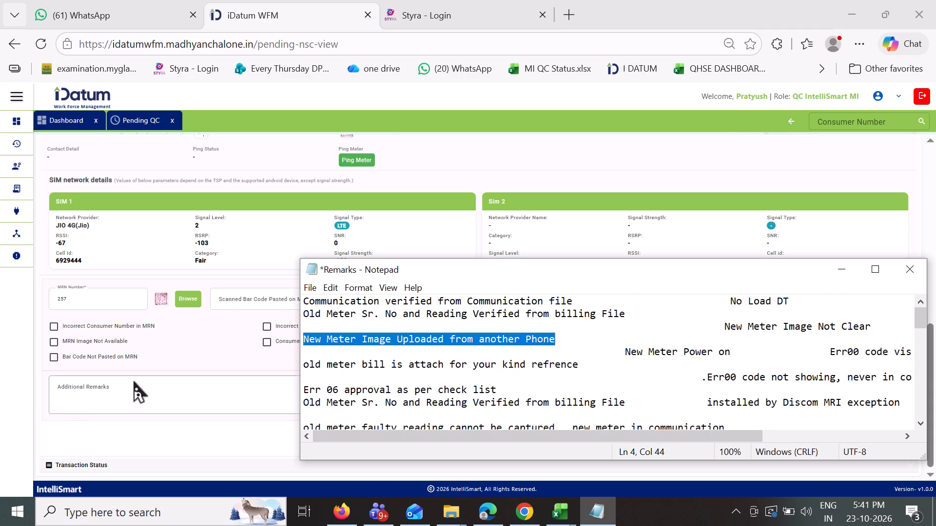
ctrl+click(134, 388)
key(ctrl+v)
drag(93, 384, 290, 386)
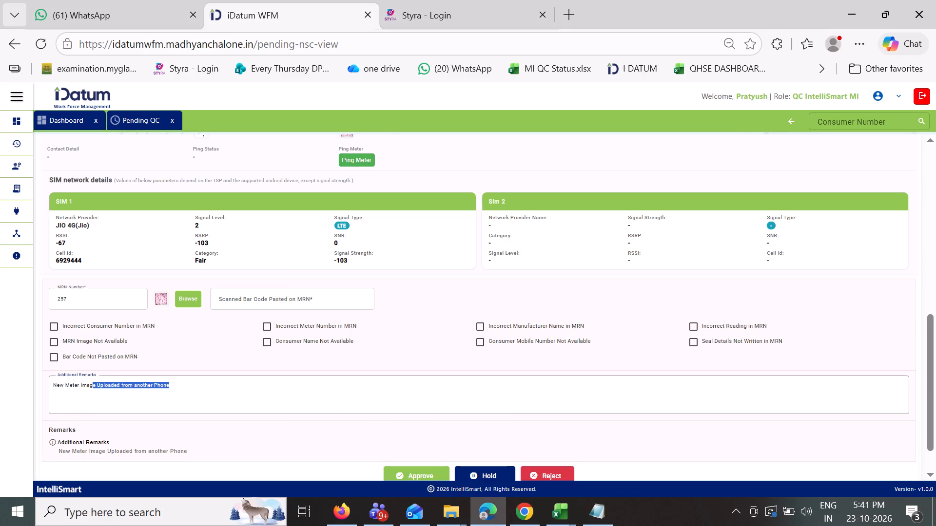
drag(290, 386, 317, 387)
key(shift+Right)
key(shift+Right)
click(101, 400)
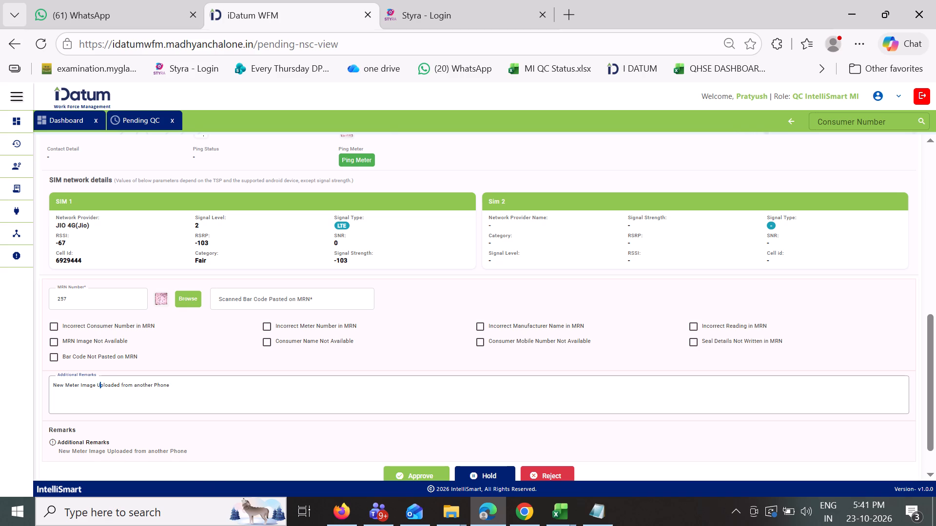
drag(97, 385, 222, 384)
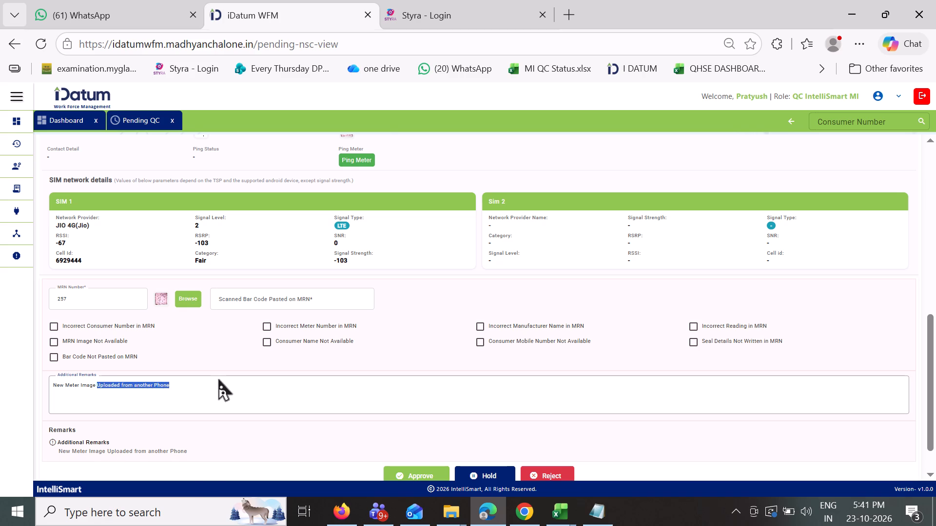
key(BackSpace)
key(shift+n)
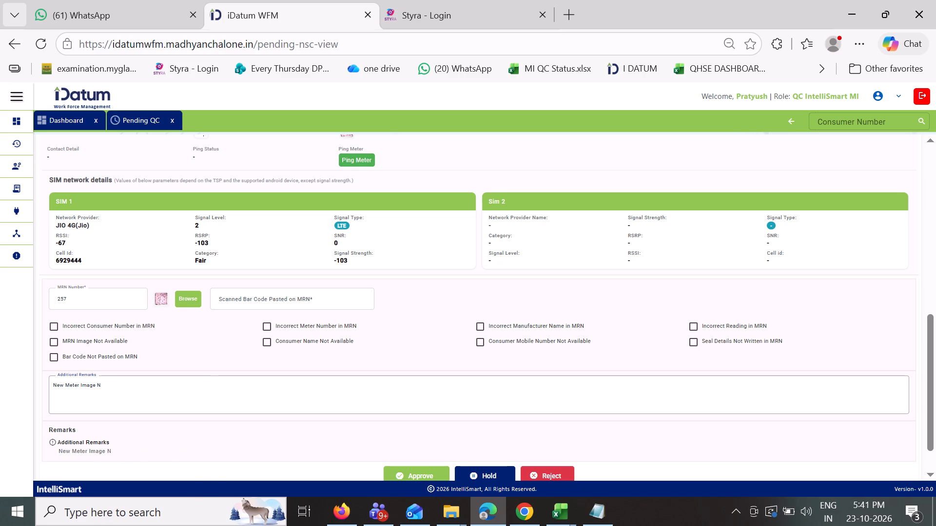
text(ot Captured)
click(550, 468)
click(459, 313)
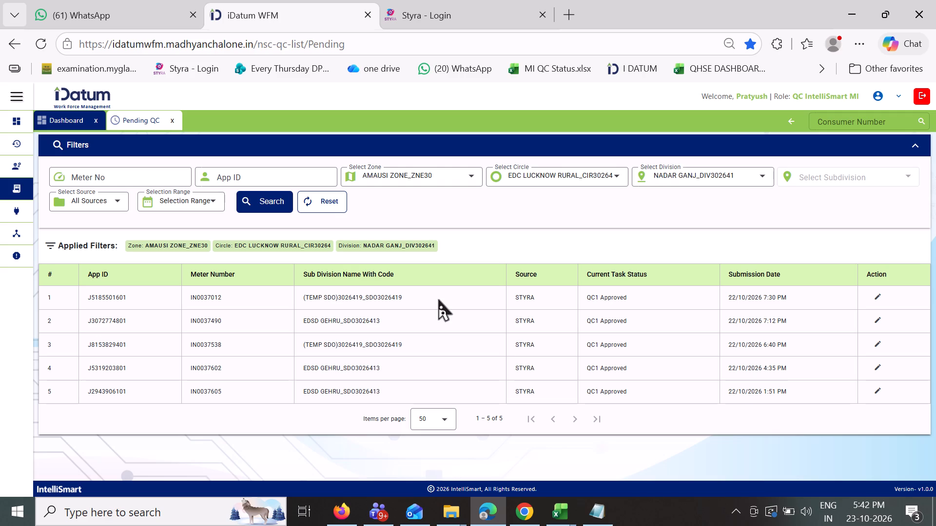
scroll(438, 299, up, 3)
click(874, 301)
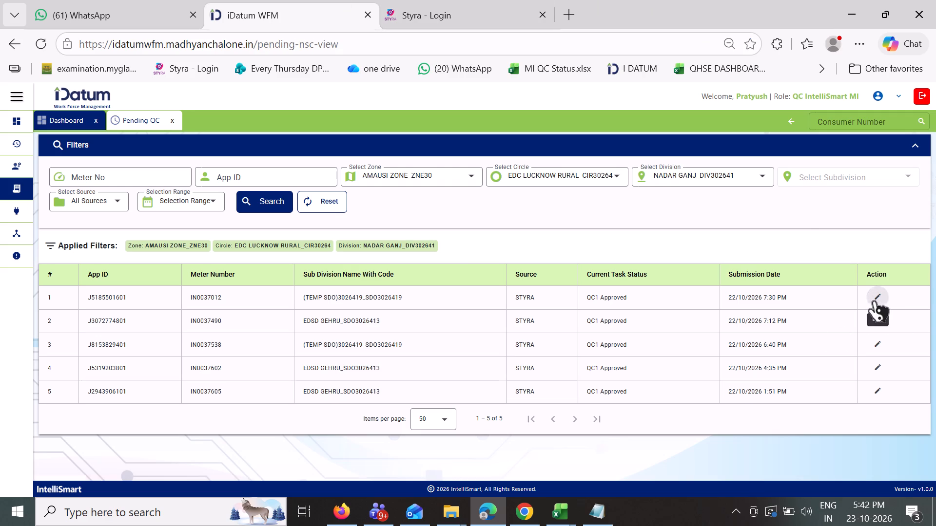
click(308, 248)
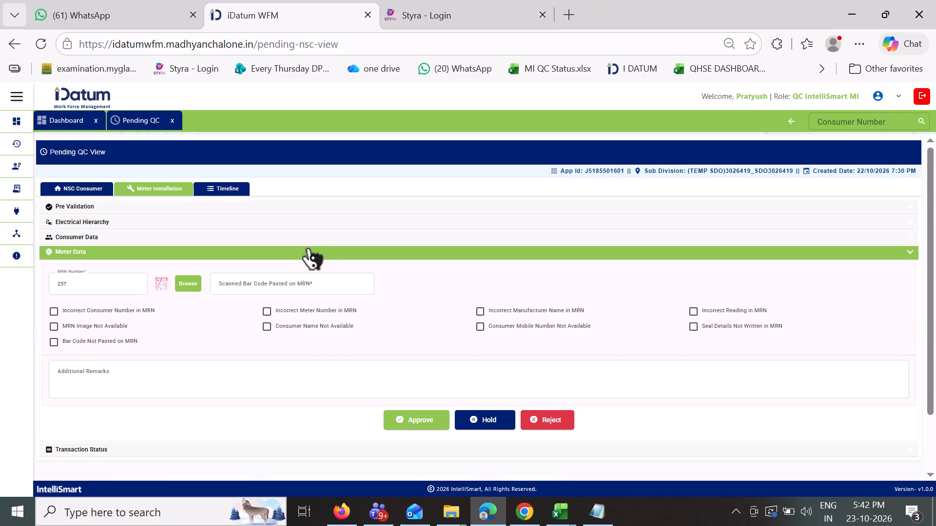
click(381, 284)
triple_click(428, 409)
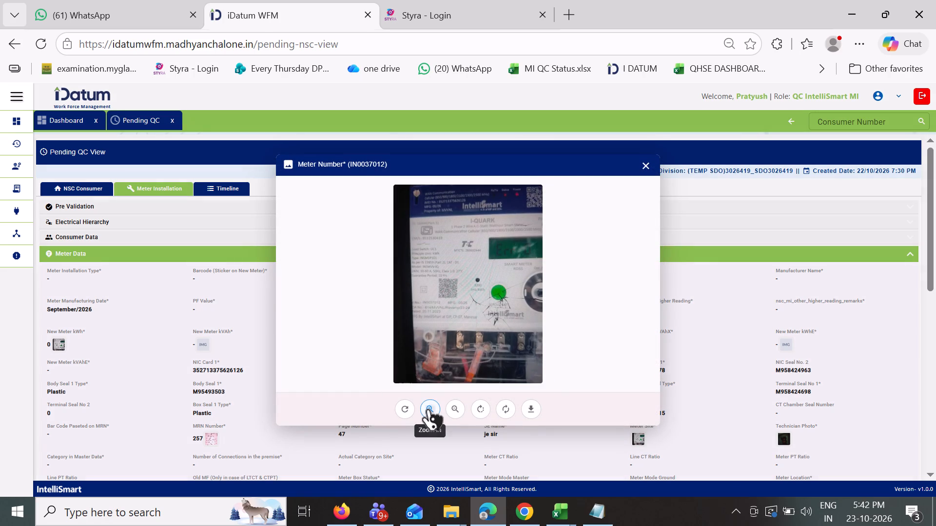
triple_click(427, 409)
click(427, 409)
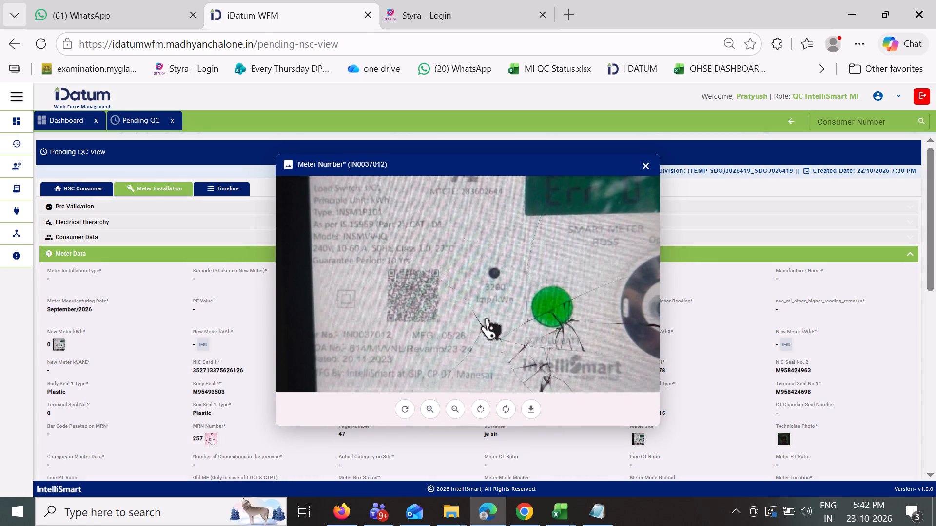
drag(466, 309, 429, 280)
drag(440, 281, 417, 255)
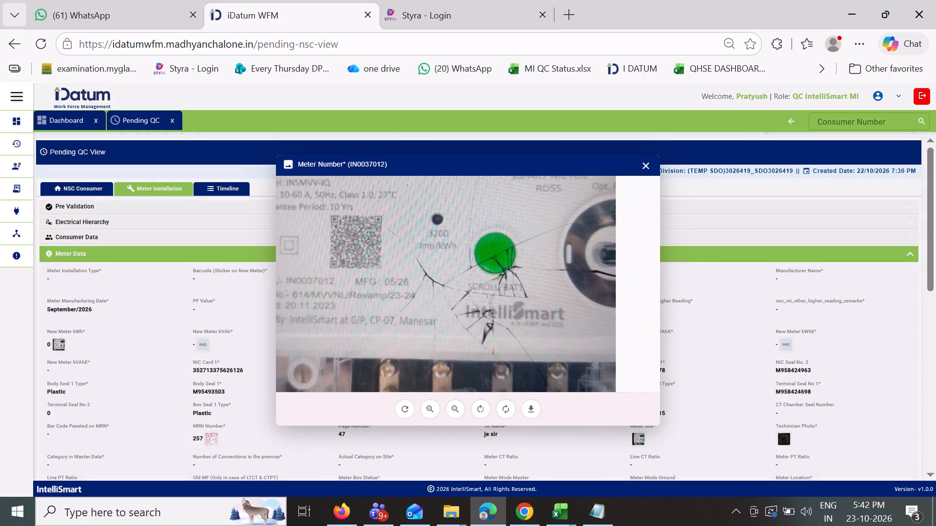
drag(417, 255, 409, 227)
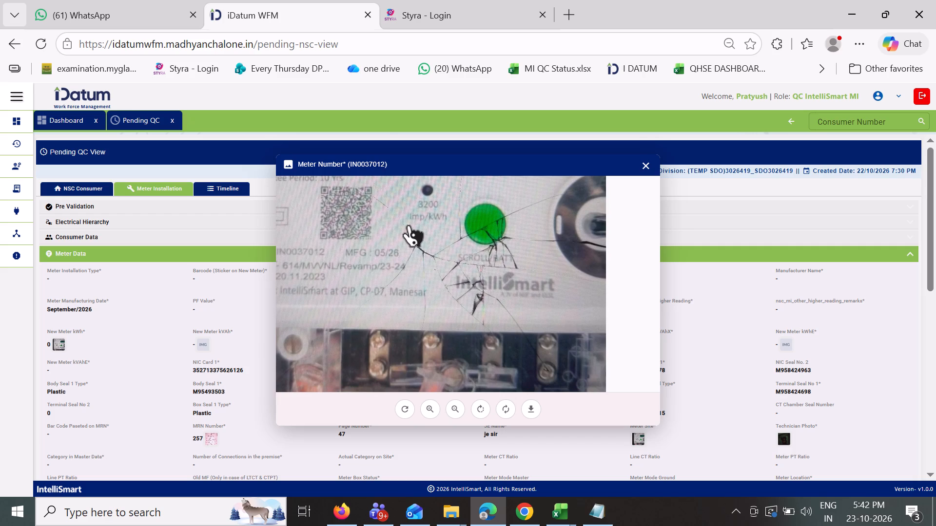
drag(349, 205, 393, 219)
click(648, 163)
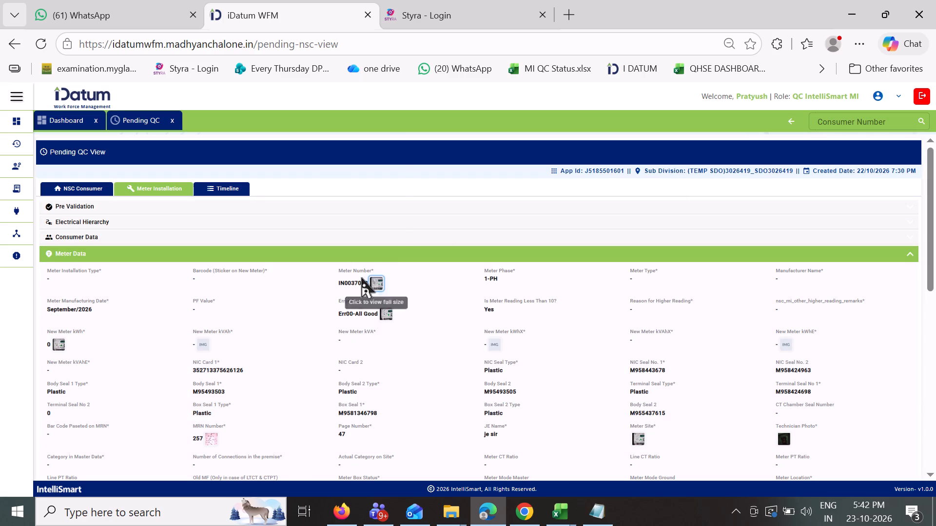
double_click(361, 277)
key(ctrl+c)
click(491, 510)
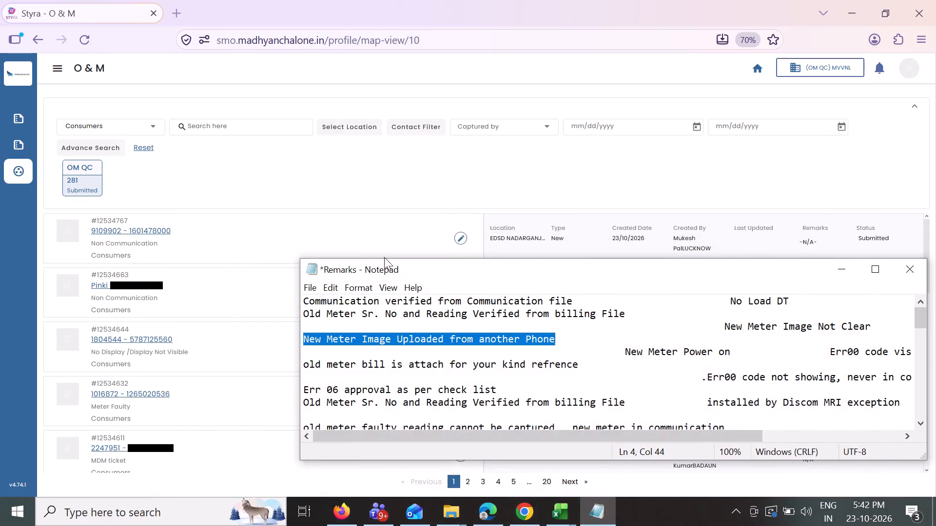
click(487, 513)
click(488, 522)
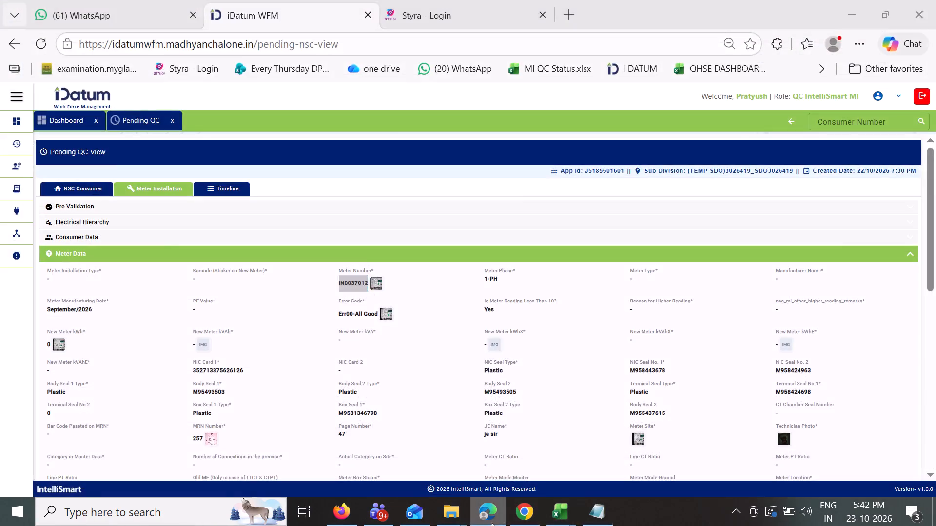
click(524, 520)
click(491, 512)
click(515, 514)
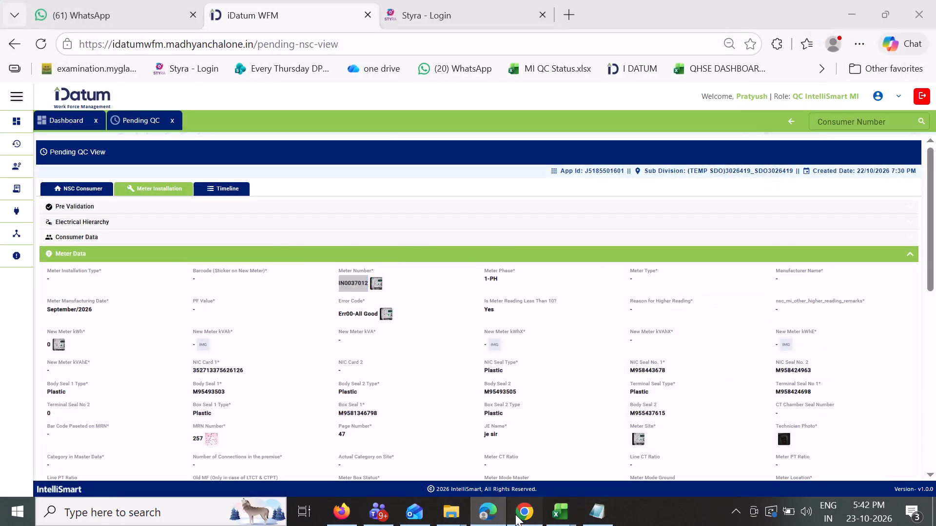
click(519, 513)
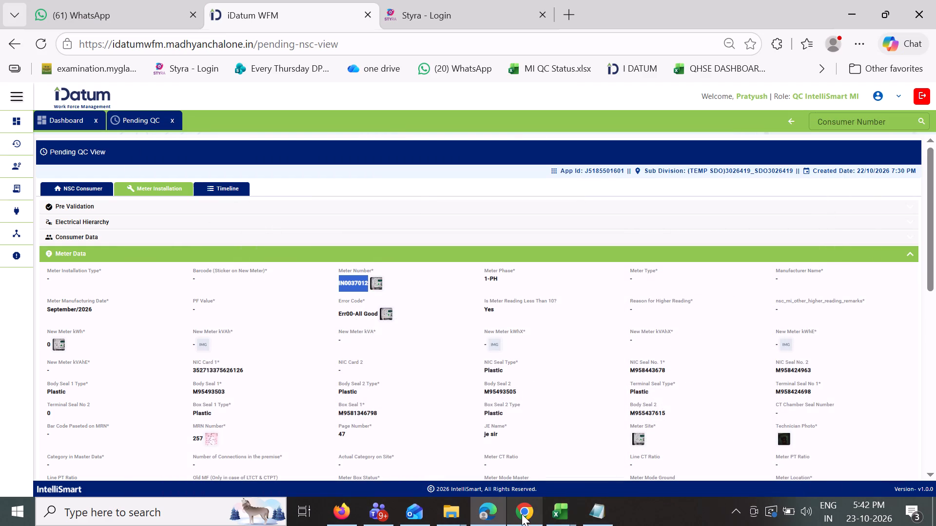
click(487, 511)
click(843, 12)
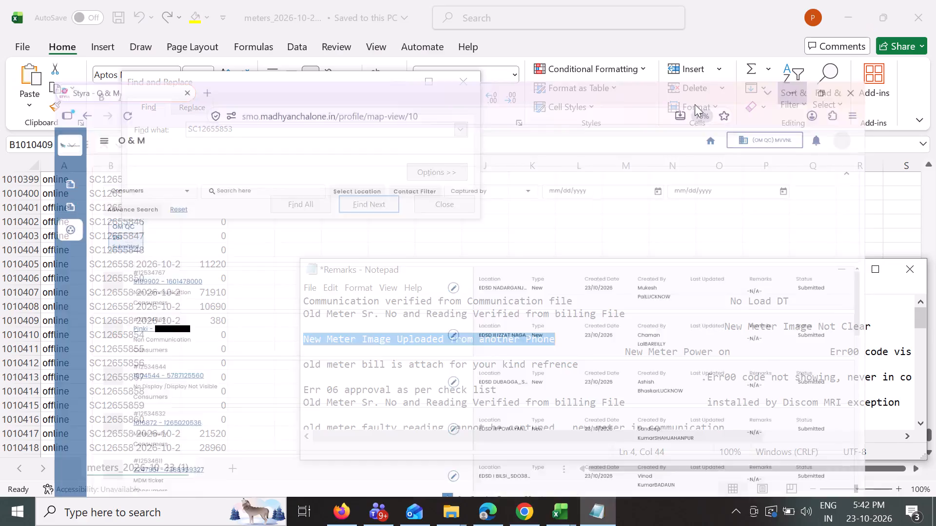
double_click(296, 127)
key(ctrl+v)
click(371, 197)
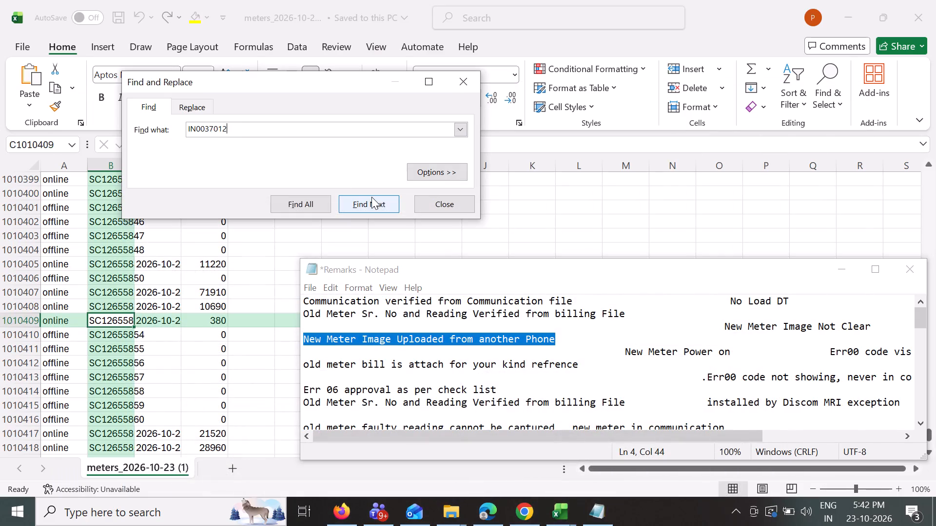
click(491, 507)
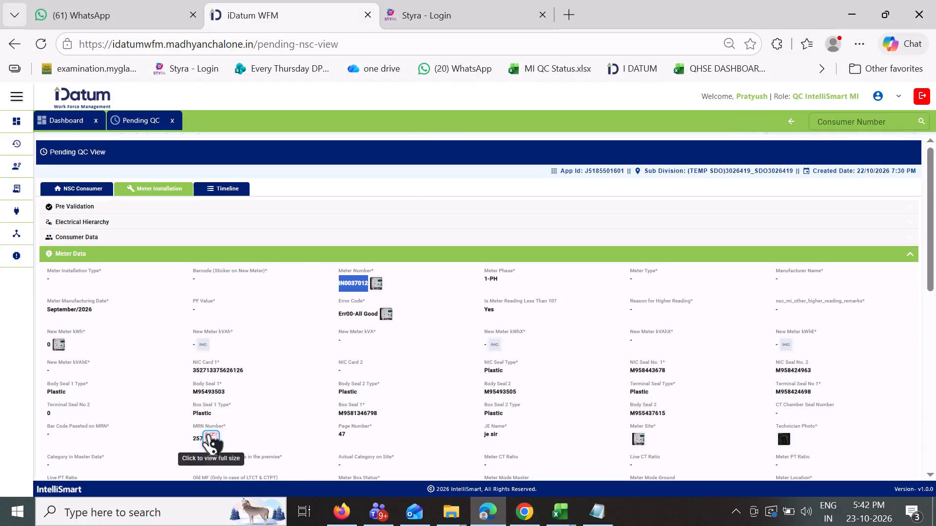
click(208, 434)
click(493, 412)
click(482, 415)
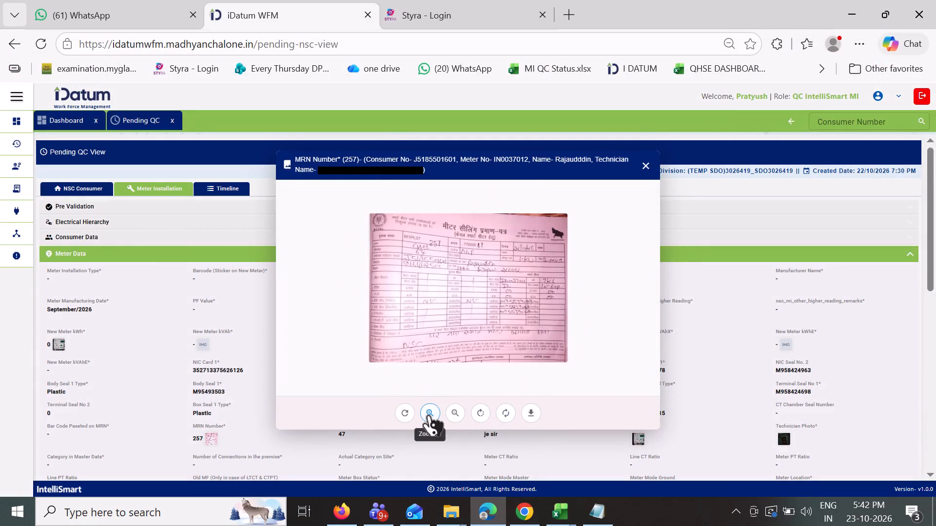
triple_click(428, 415)
triple_click(428, 415)
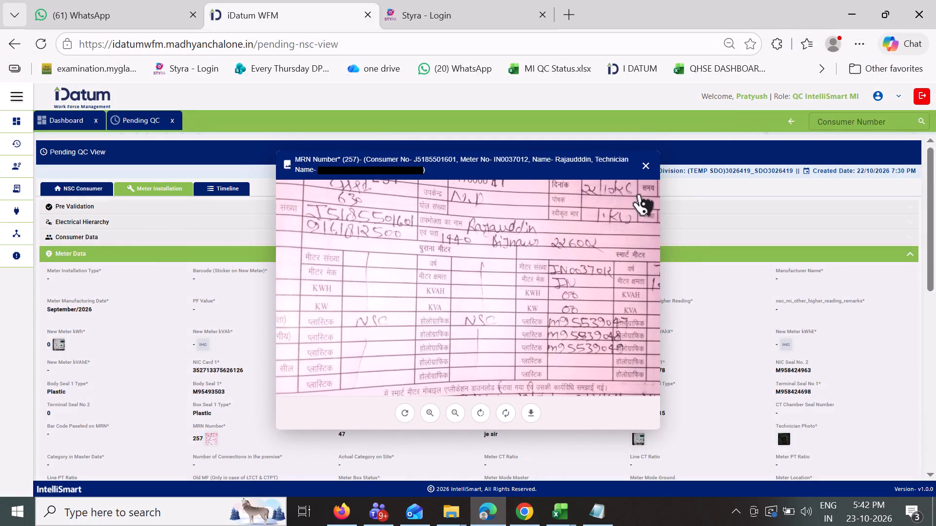
click(645, 164)
click(56, 349)
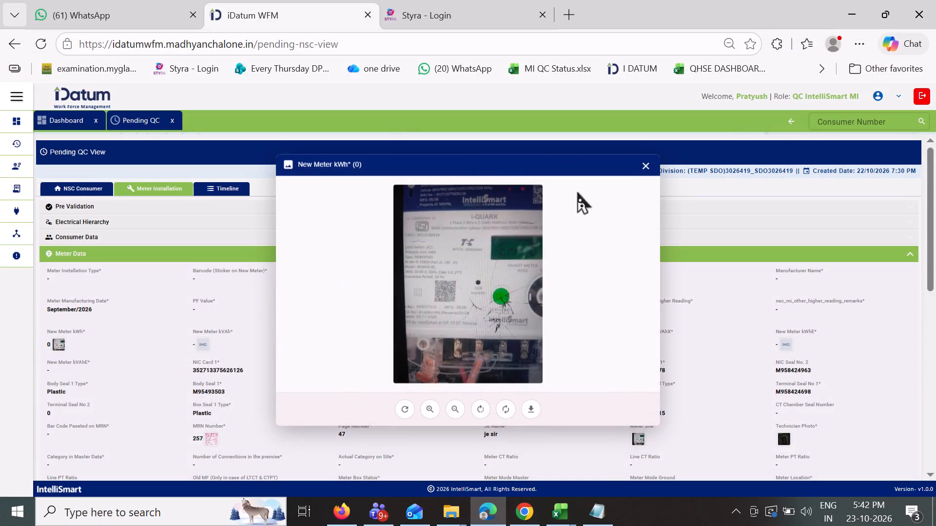
click(646, 165)
scroll(485, 338, down, 7)
click(439, 398)
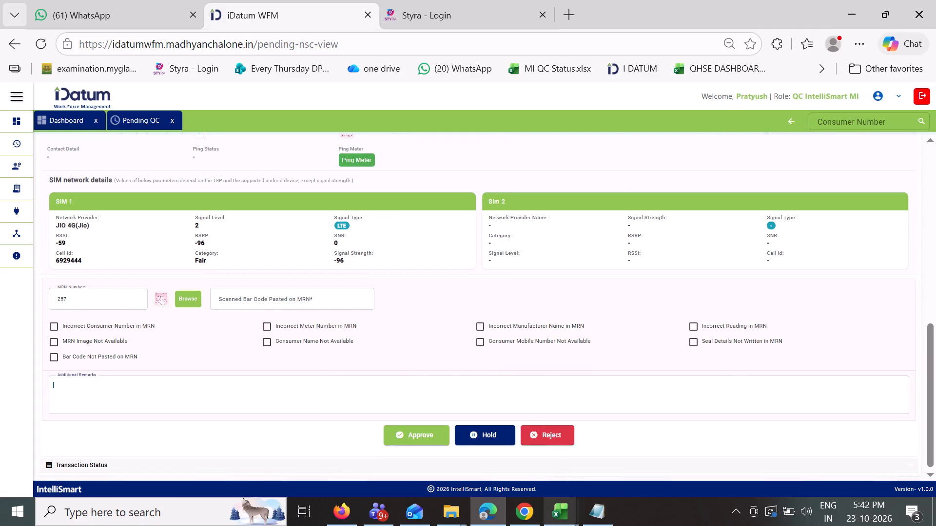
click(592, 524)
key(ctrl+c)
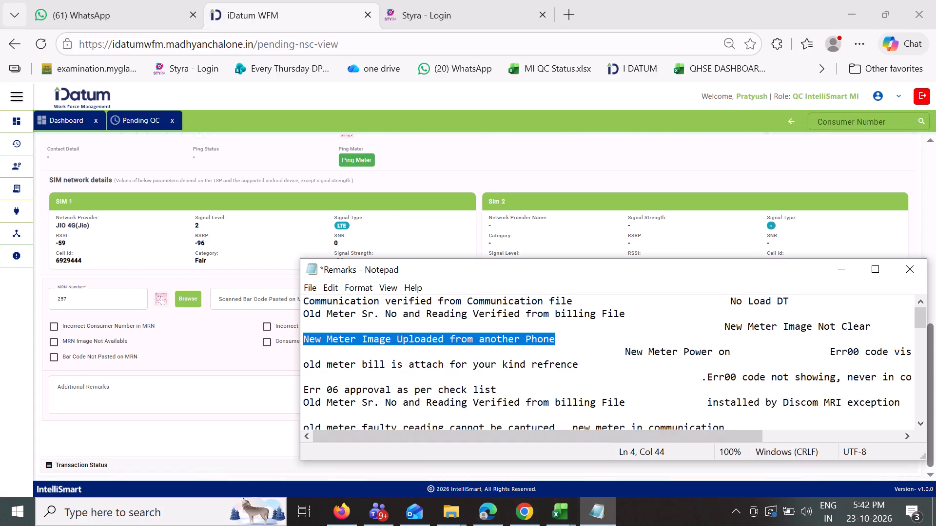
Copy "new meter in communication" from the Notepad remarks into the open record's additional remarks and approve the record.
scroll(642, 373, down, 2)
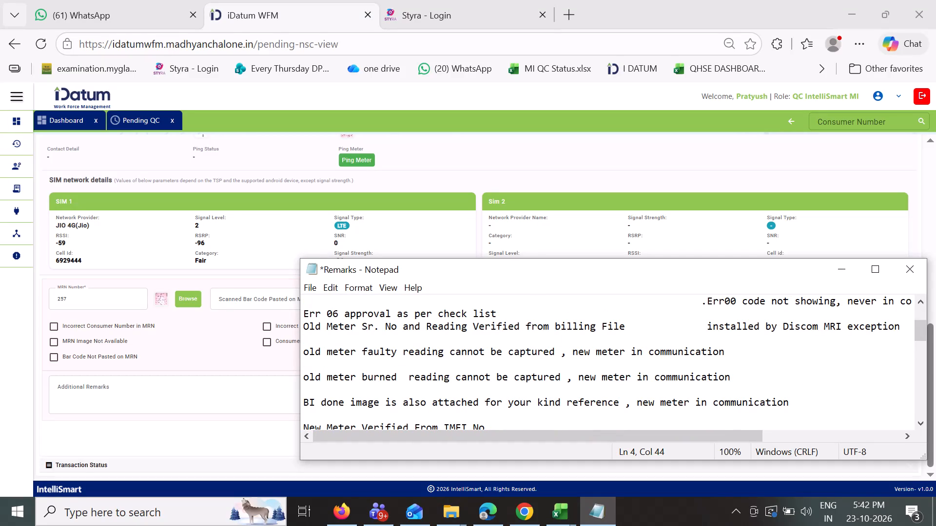
drag(573, 353, 724, 353)
key(ctrl+c)
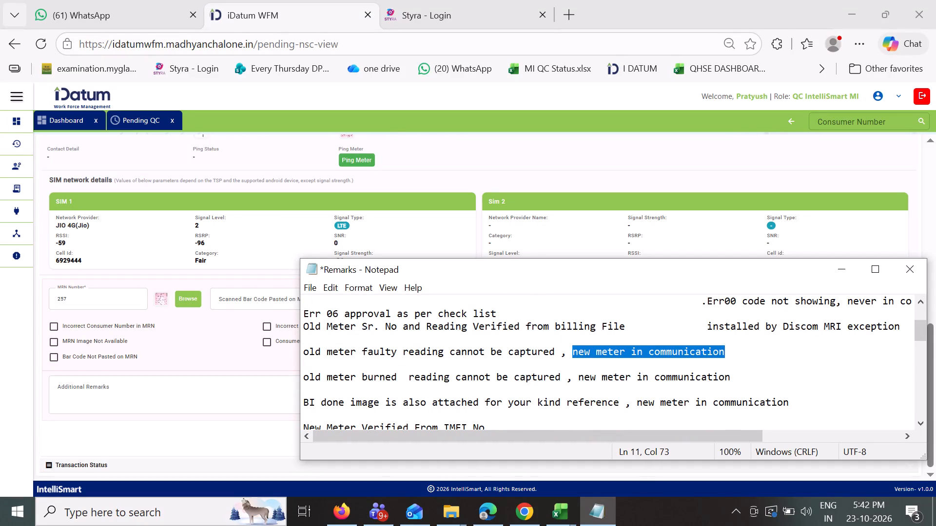
ctrl+click(228, 410)
key(ctrl+v)
click(428, 470)
click(453, 314)
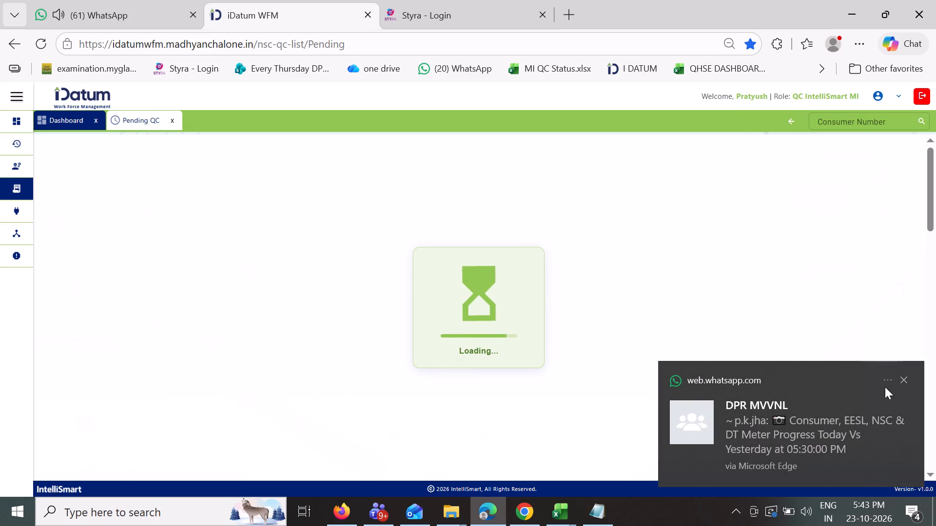
click(897, 383)
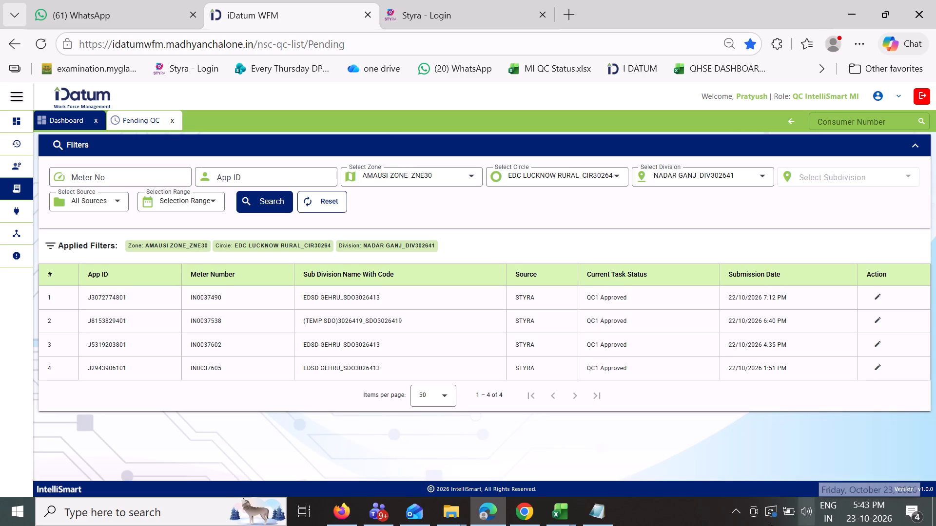
click(874, 283)
click(873, 293)
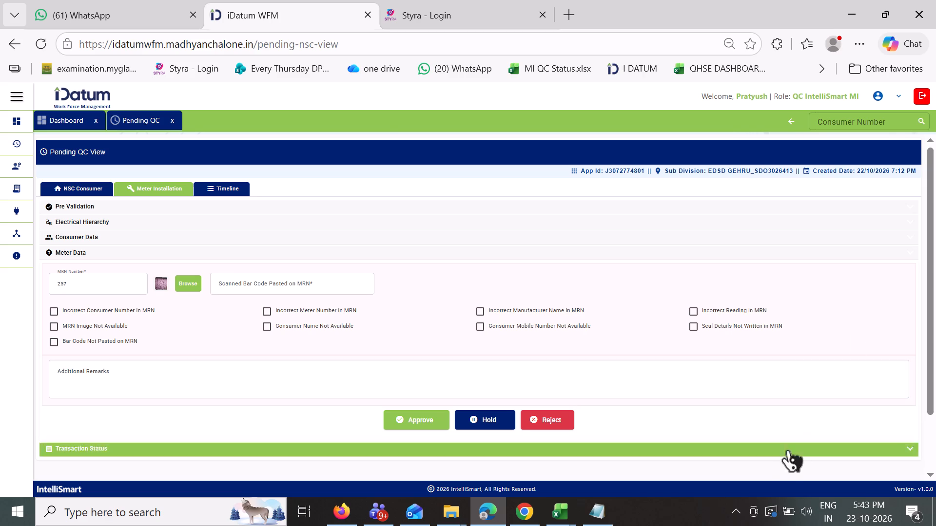
click(387, 248)
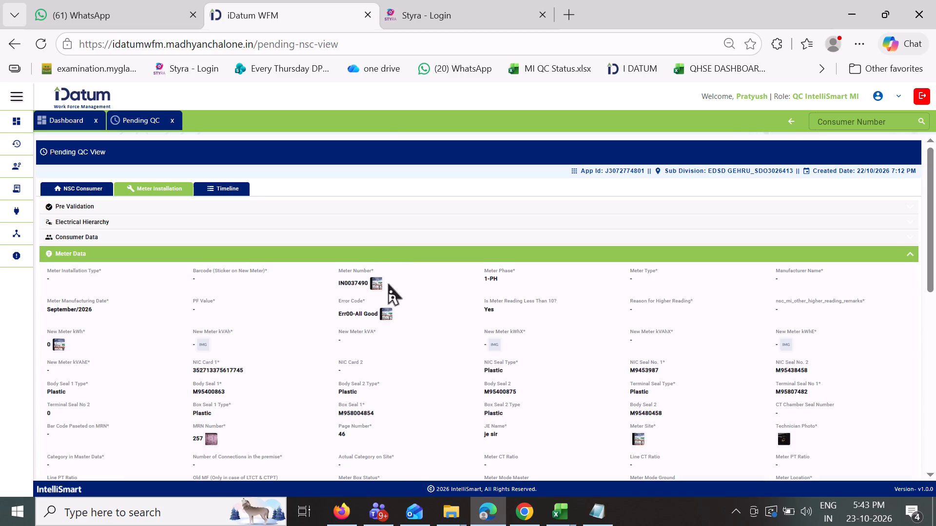
click(384, 284)
triple_click(418, 401)
triple_click(418, 402)
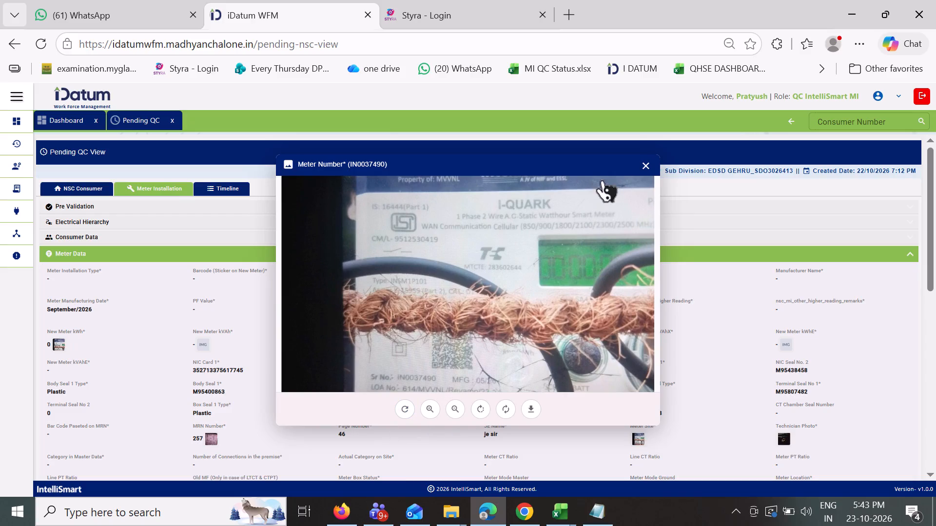
click(627, 165)
drag(642, 164, 646, 166)
click(224, 433)
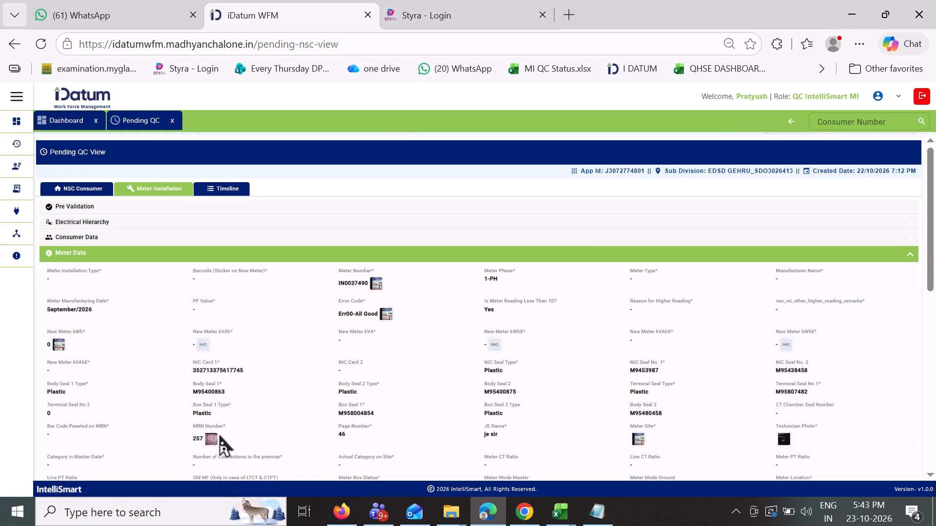
click(216, 437)
click(457, 410)
triple_click(484, 414)
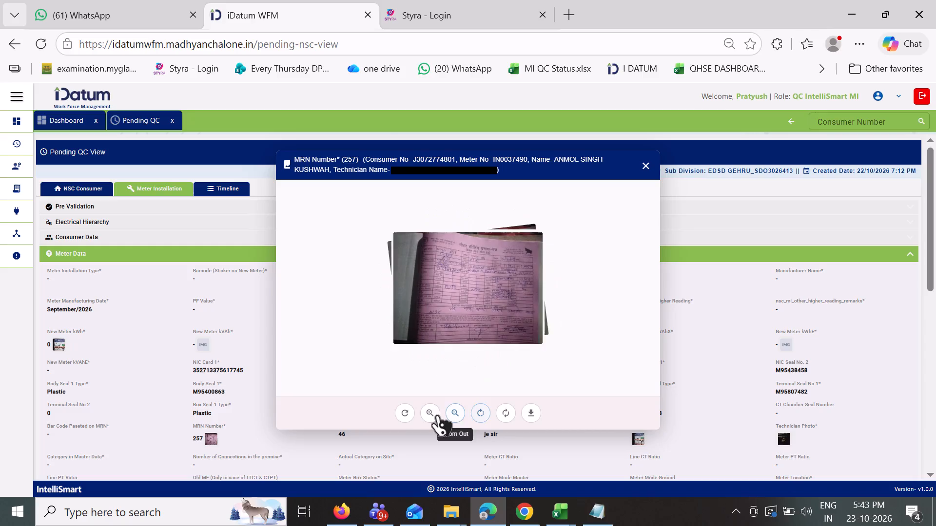
triple_click(433, 415)
click(433, 415)
triple_click(433, 415)
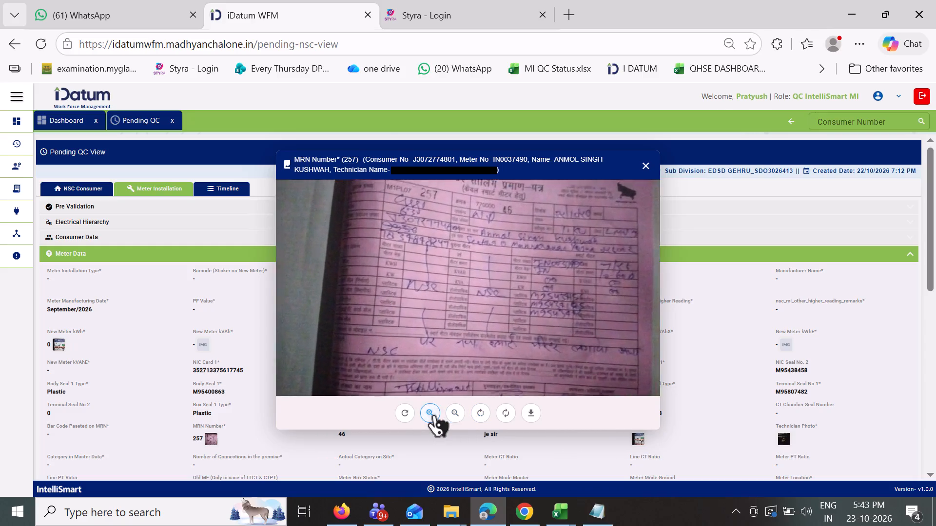
click(433, 415)
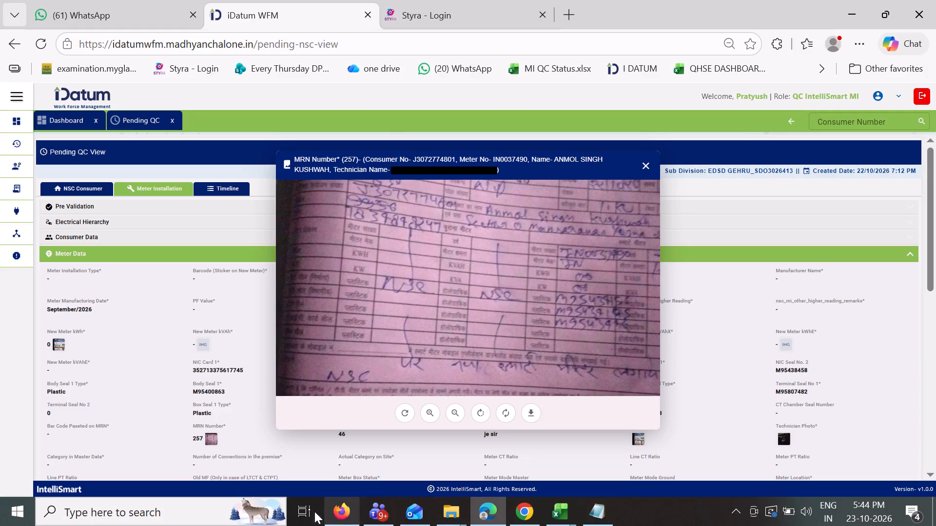
click(653, 169)
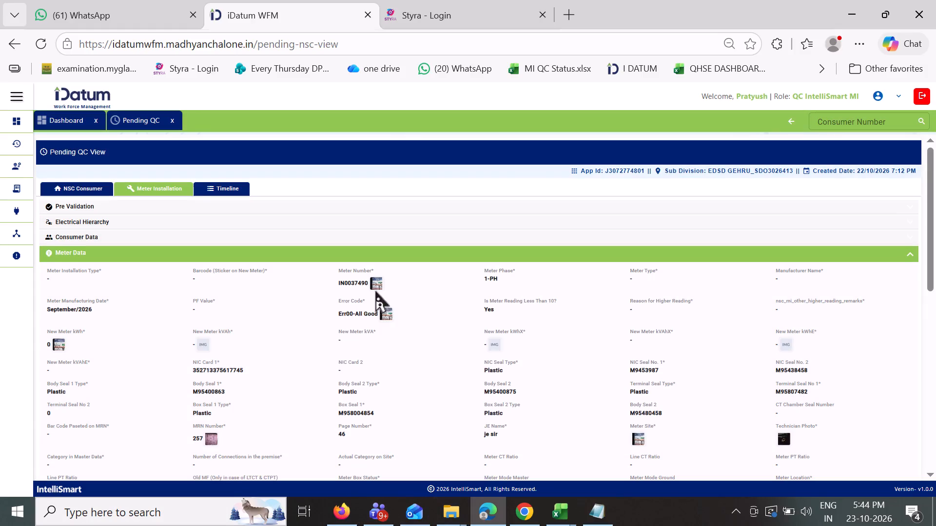
click(375, 290)
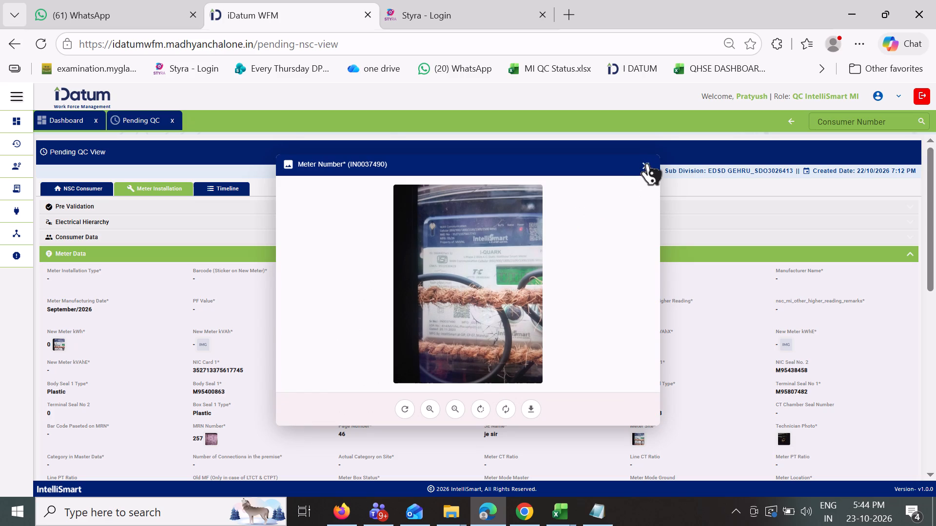
click(646, 163)
click(468, 250)
scroll(464, 281, down, 3)
ctrl+click(405, 331)
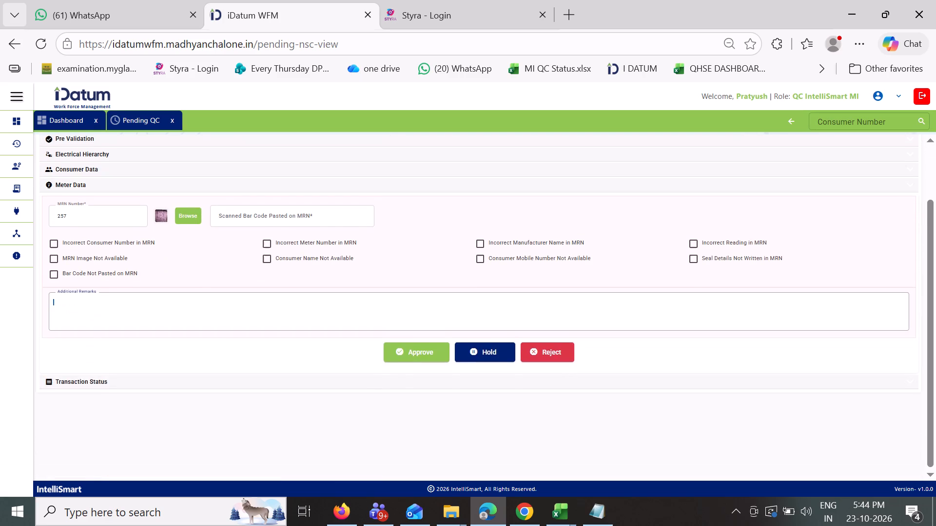
key(ctrl+v)
click(402, 400)
click(448, 293)
click(461, 317)
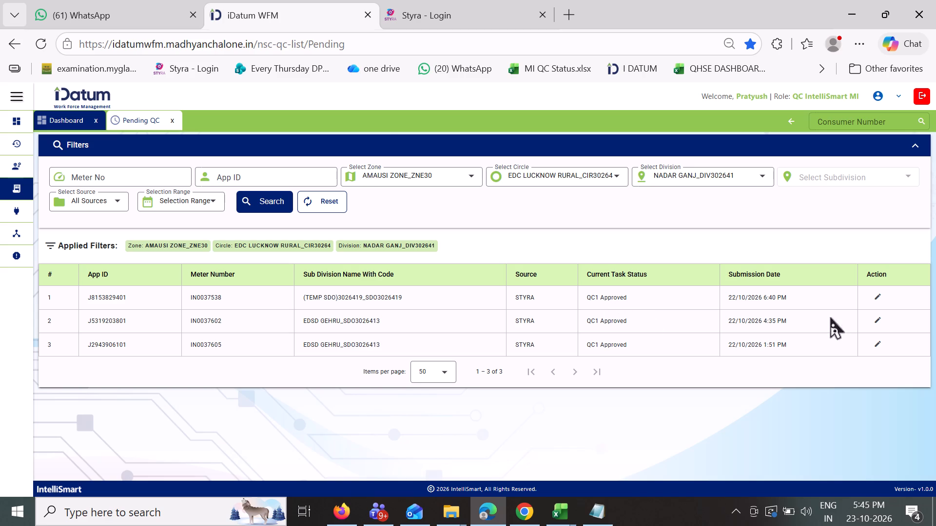
click(882, 296)
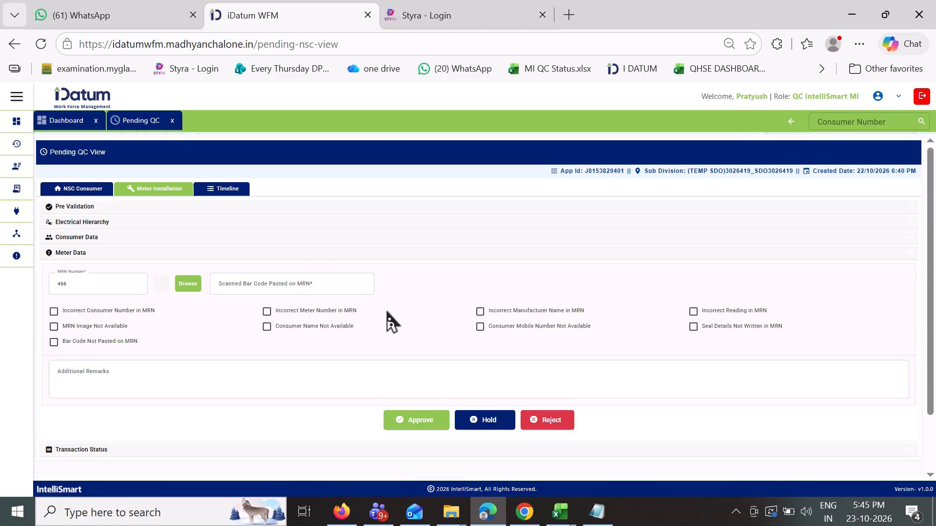
click(336, 249)
click(389, 283)
click(379, 293)
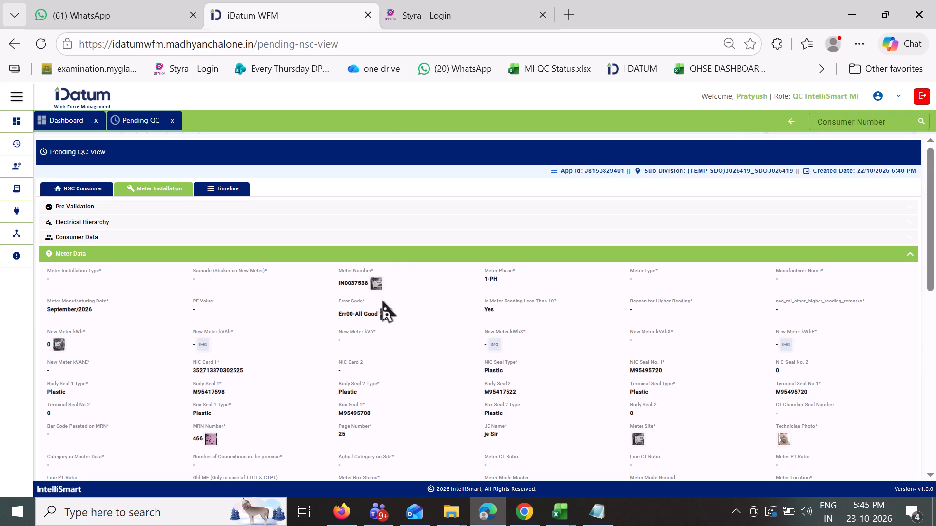
click(379, 286)
triple_click(434, 402)
triple_click(432, 403)
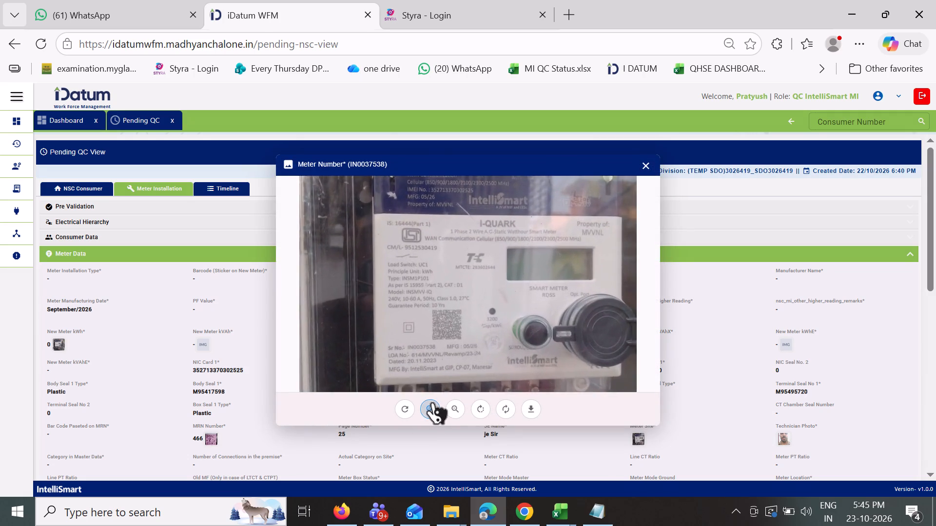
click(432, 402)
click(649, 157)
double_click(344, 282)
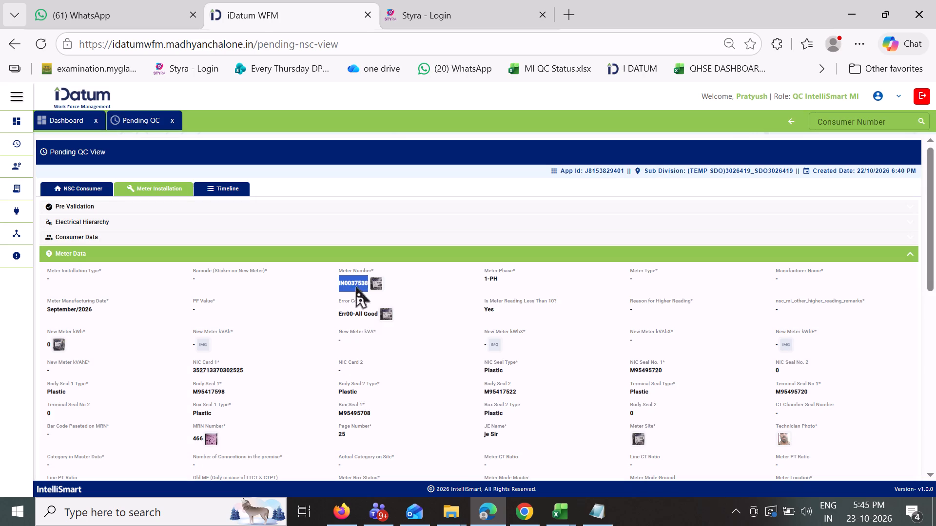
key(ctrl+c)
click(490, 515)
ctrl+double_click(363, 127)
key(ctrl+v)
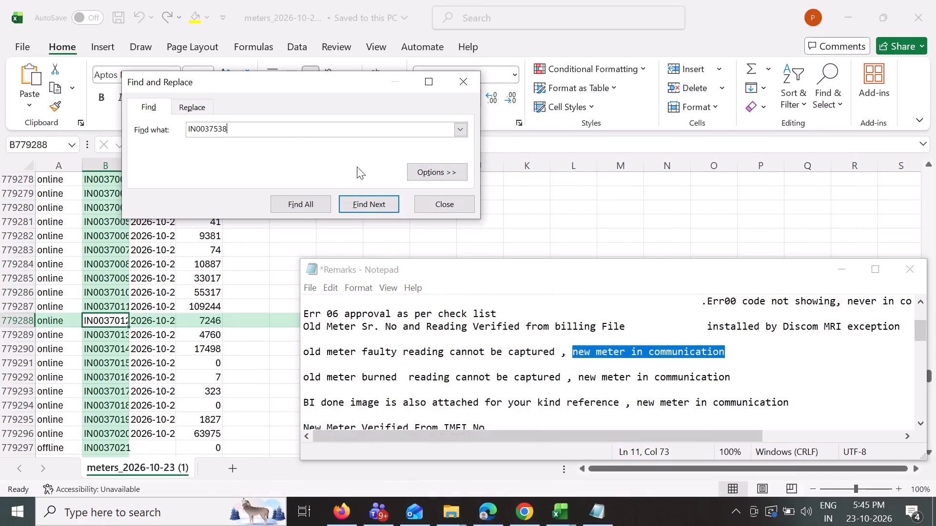
click(365, 200)
click(491, 510)
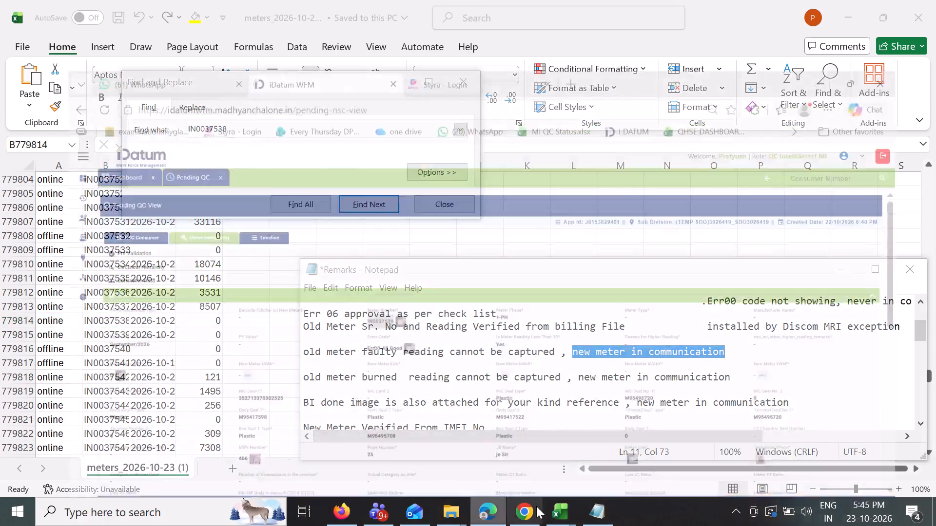
click(211, 442)
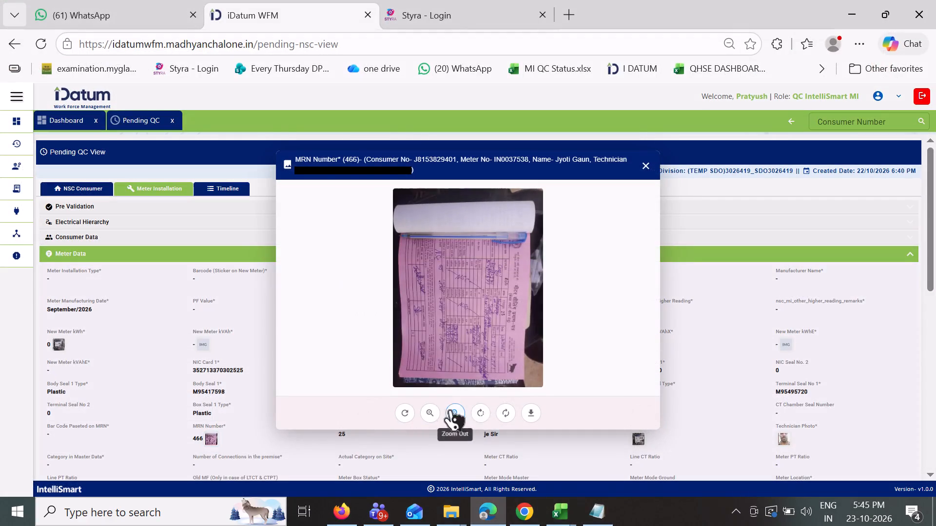
triple_click(482, 412)
triple_click(428, 413)
triple_click(427, 413)
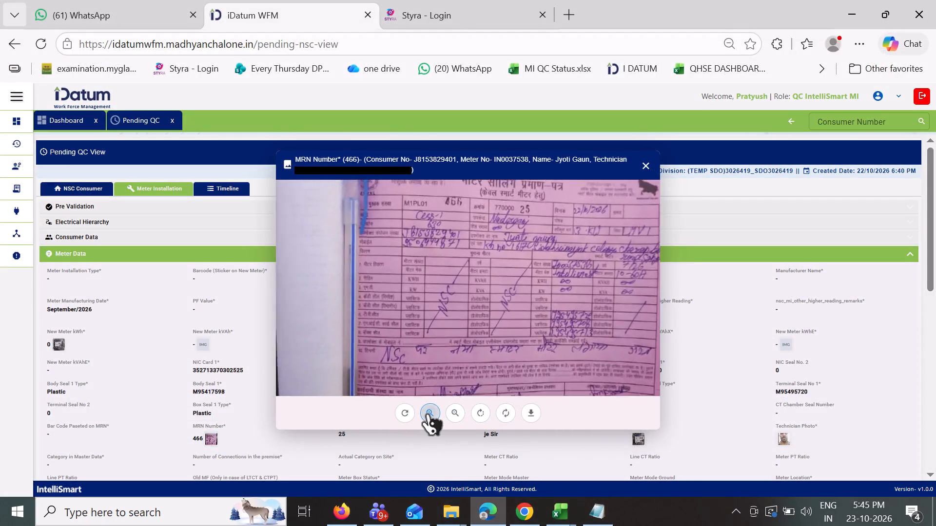
click(427, 413)
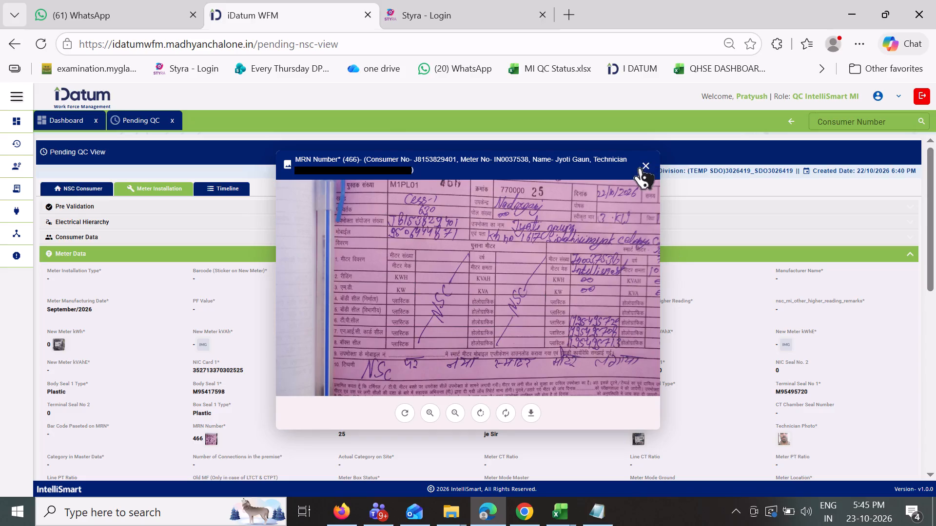
click(642, 166)
click(446, 246)
scroll(443, 256, down, 4)
ctrl+click(408, 320)
key(ctrl+v)
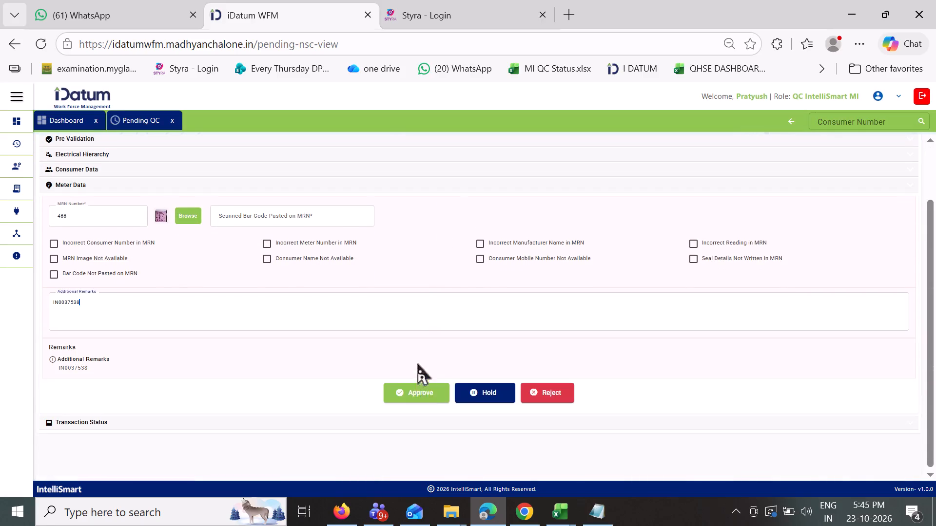
click(575, 493)
click(584, 509)
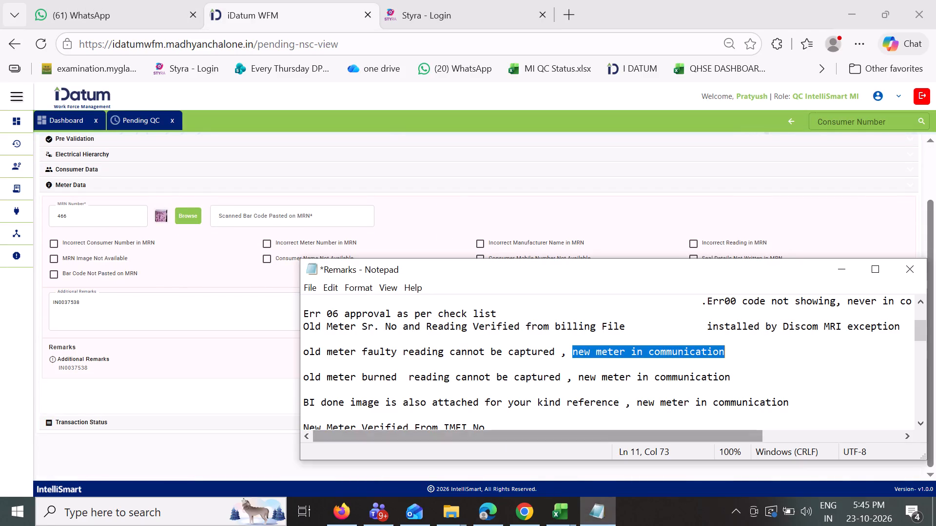
key(ctrl+x)
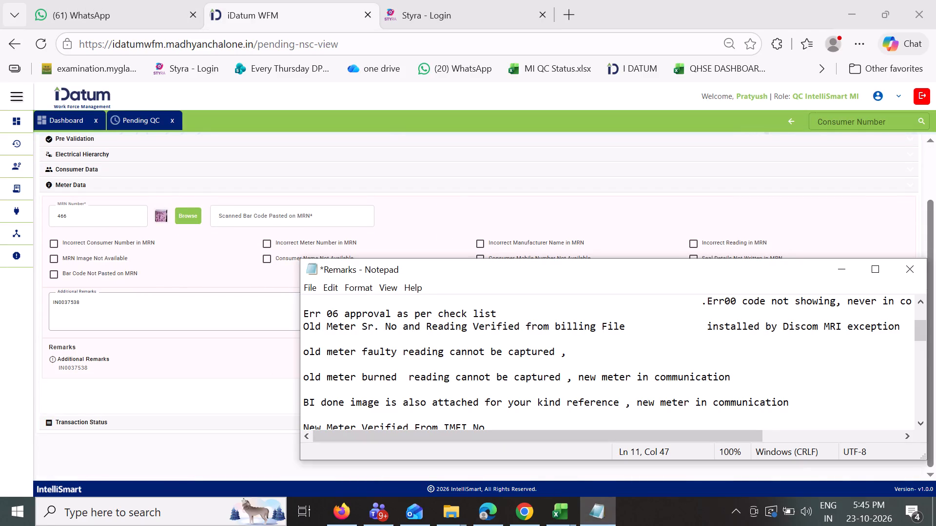
key(ctrl+z)
key(ctrl+c)
drag(171, 311, 0, 307)
key(ctrl+v)
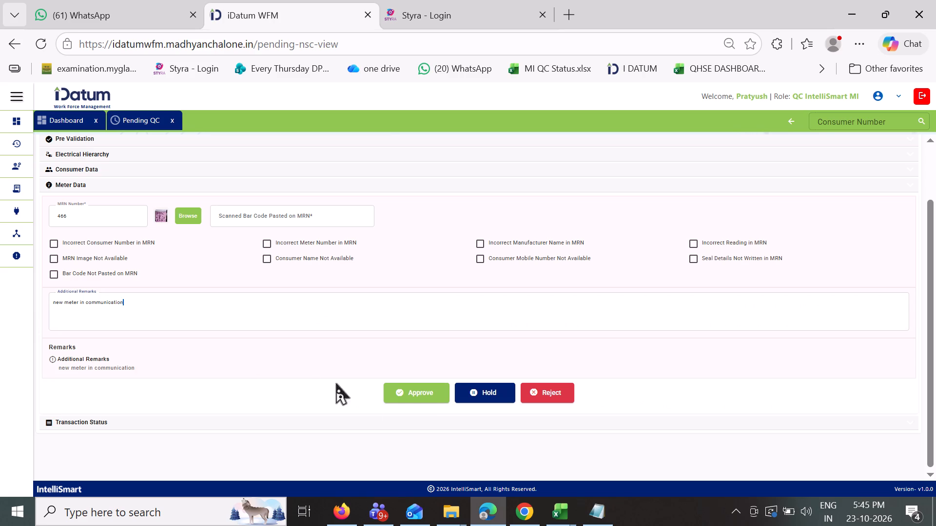
click(423, 395)
click(447, 320)
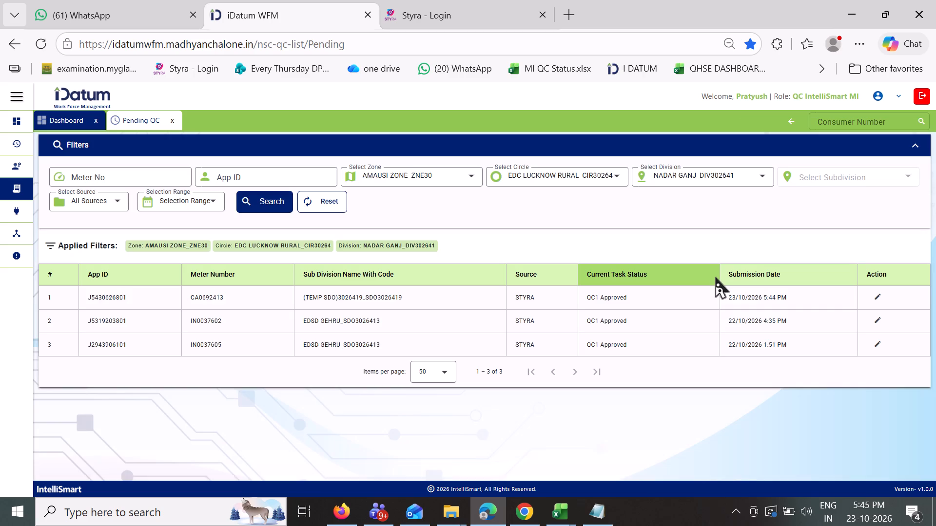
click(878, 306)
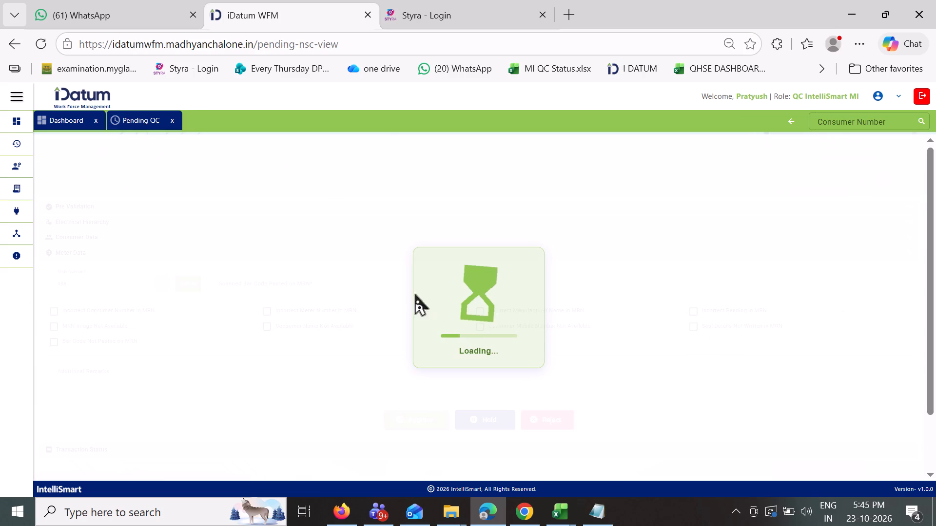
click(366, 249)
click(375, 282)
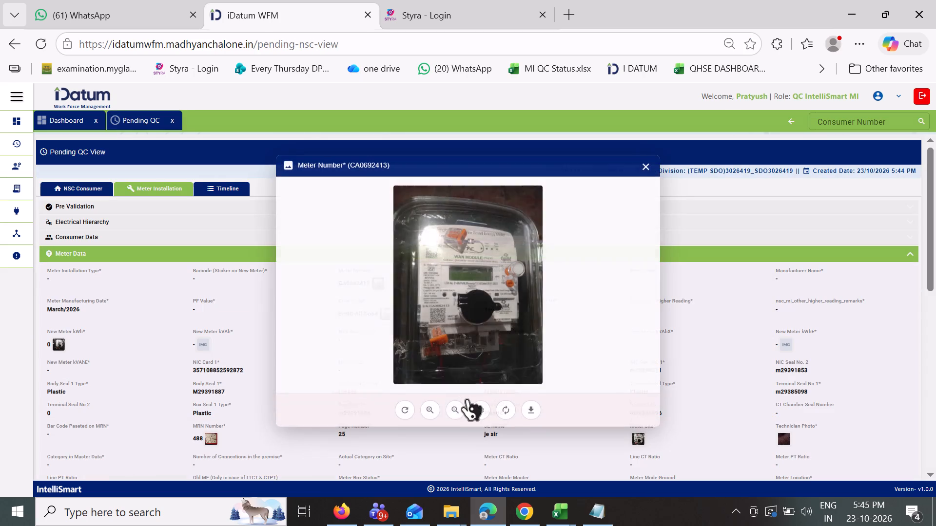
triple_click(424, 411)
triple_click(422, 412)
click(646, 159)
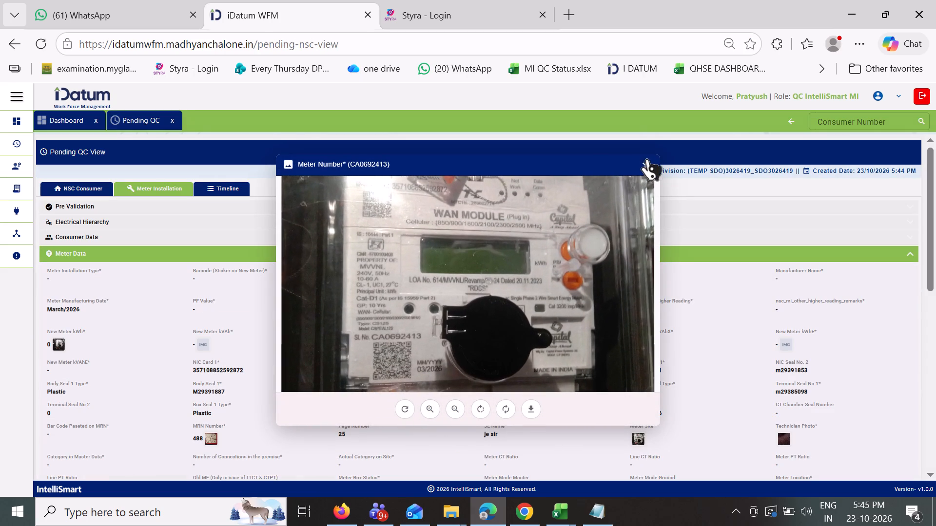
click(210, 436)
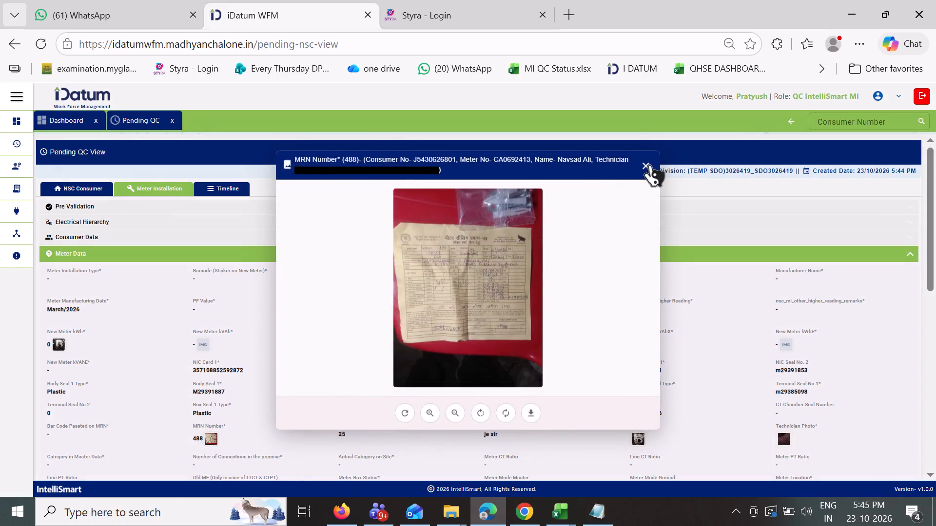
click(649, 165)
double_click(346, 283)
key(ctrl+c)
click(492, 524)
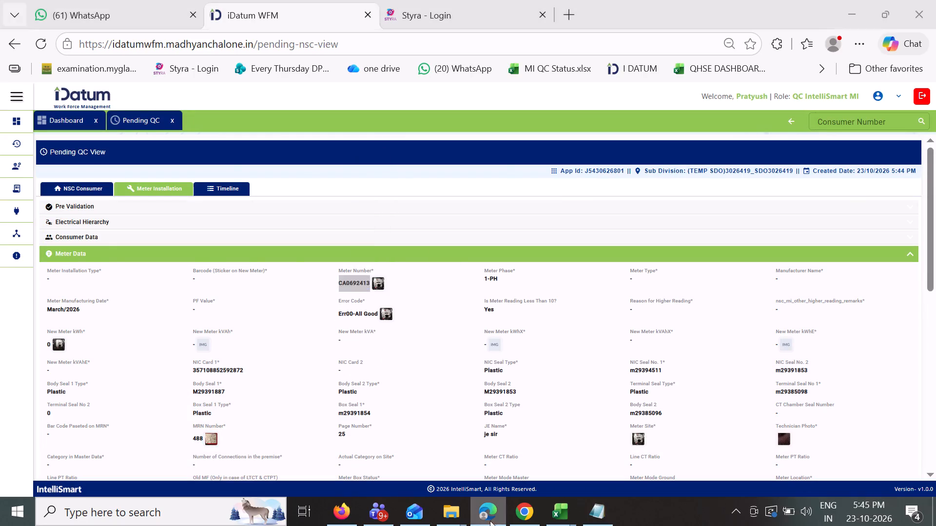
ctrl+double_click(369, 127)
key(ctrl+v)
click(366, 200)
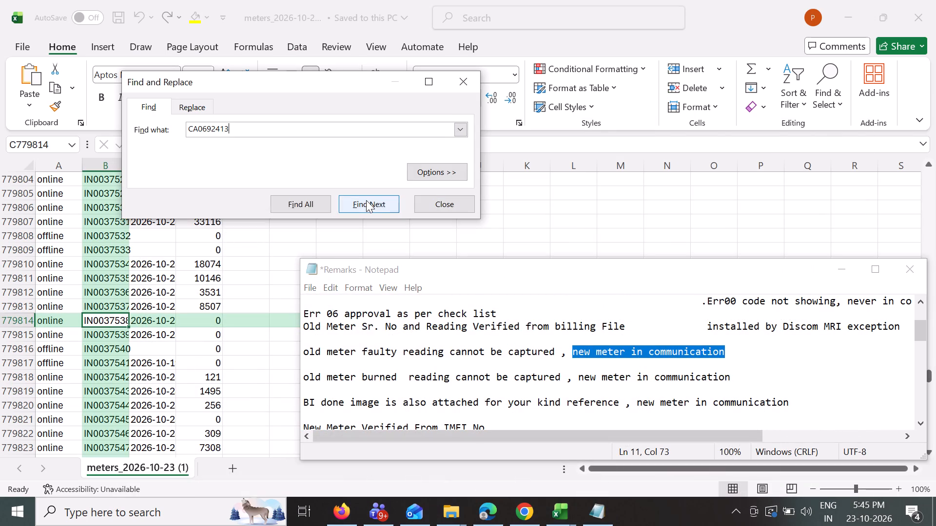
click(497, 523)
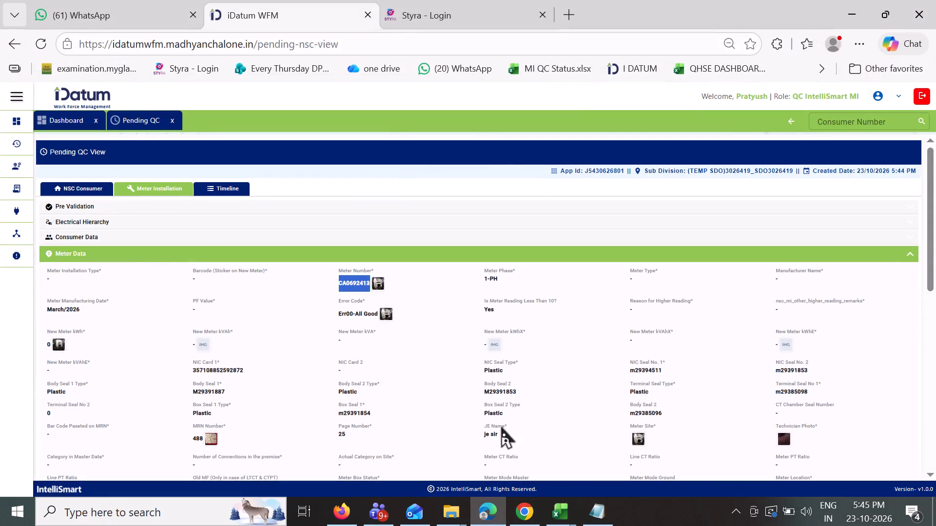
scroll(500, 414, down, 6)
click(458, 402)
click(606, 525)
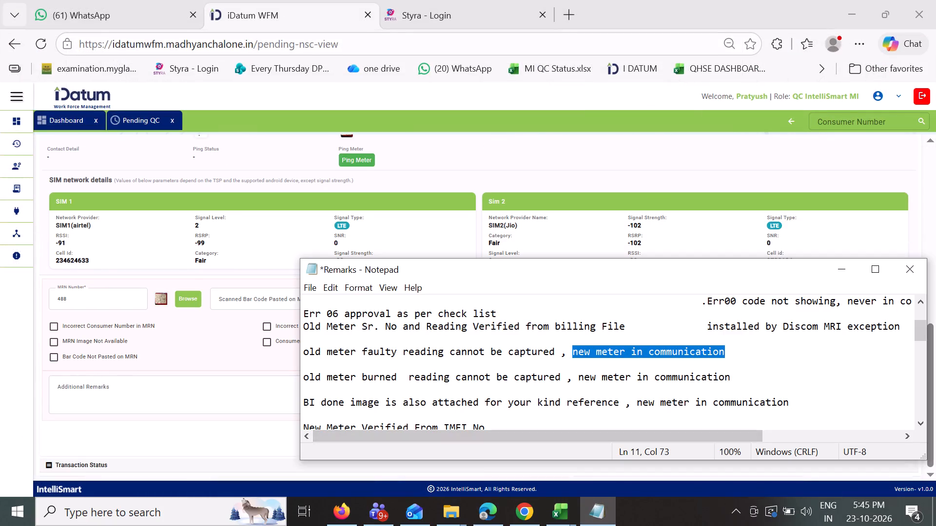
drag(708, 299, 788, 308)
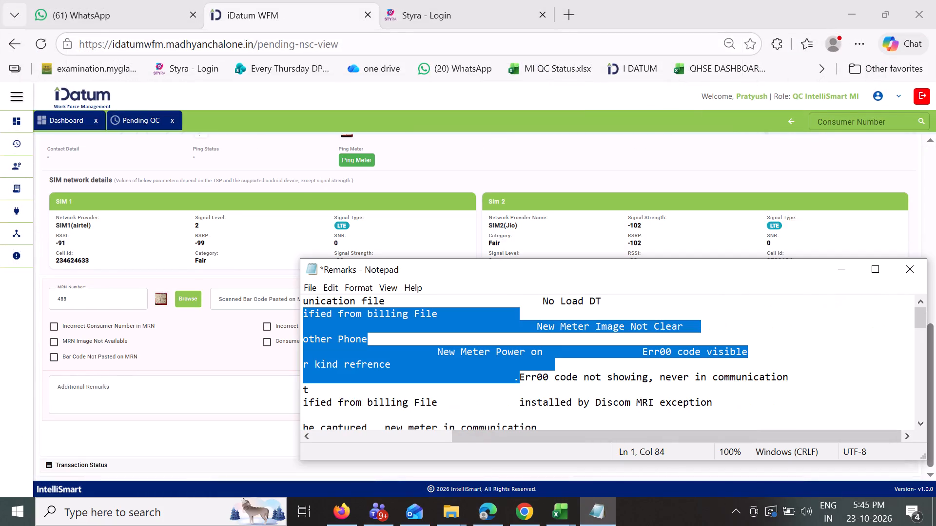
drag(788, 308, 795, 388)
key(ctrl+c)
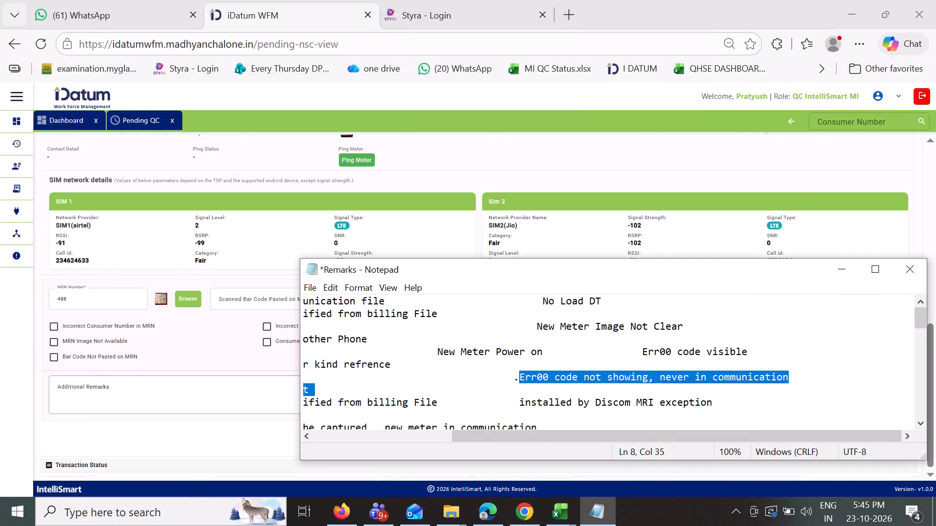
ctrl+click(194, 406)
key(ctrl+v)
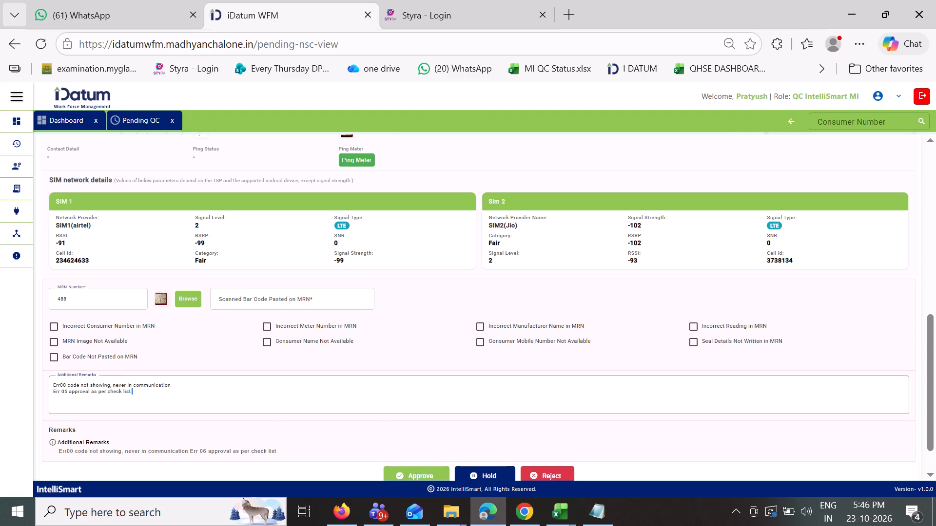
drag(135, 392, 51, 389)
key(Delete)
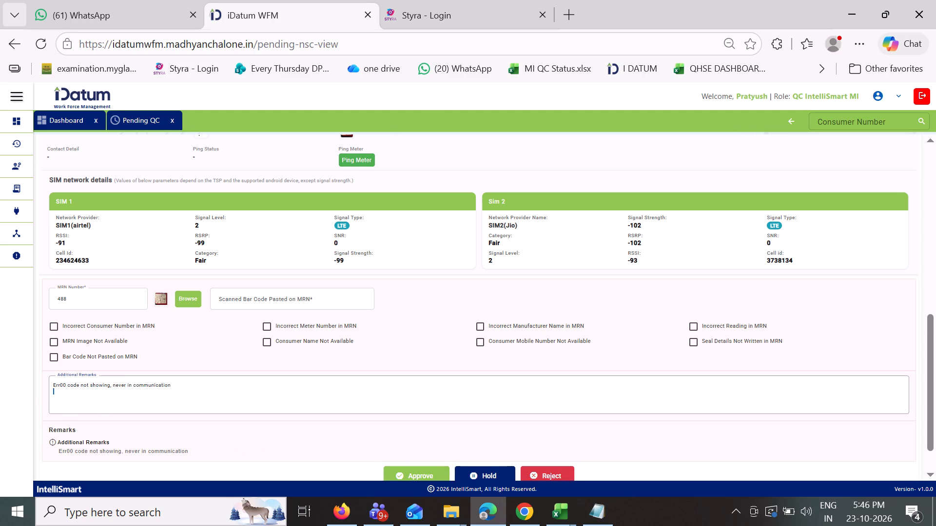
click(351, 394)
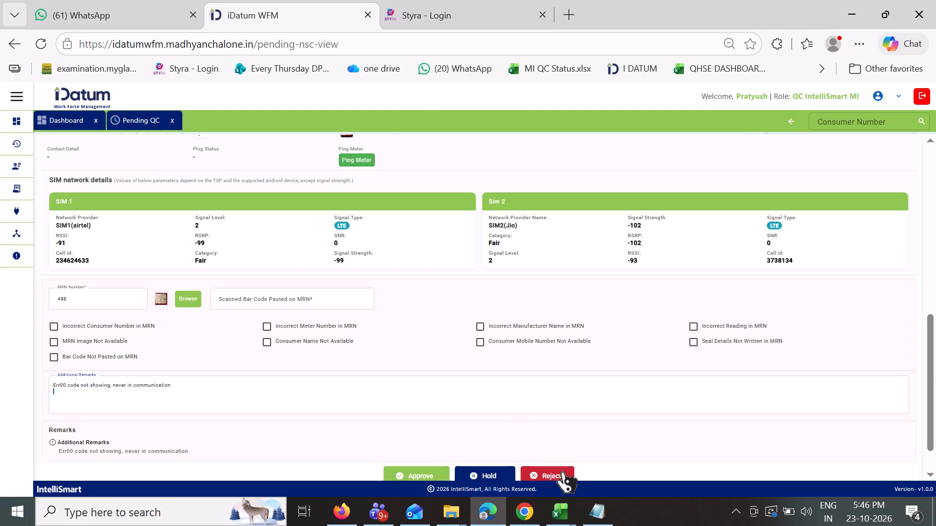
click(564, 478)
click(469, 322)
click(465, 315)
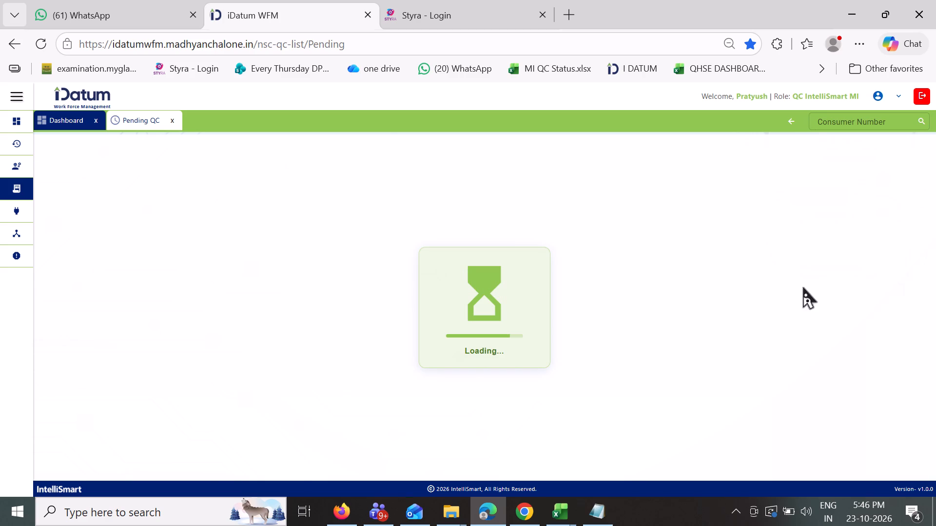
click(894, 286)
click(878, 293)
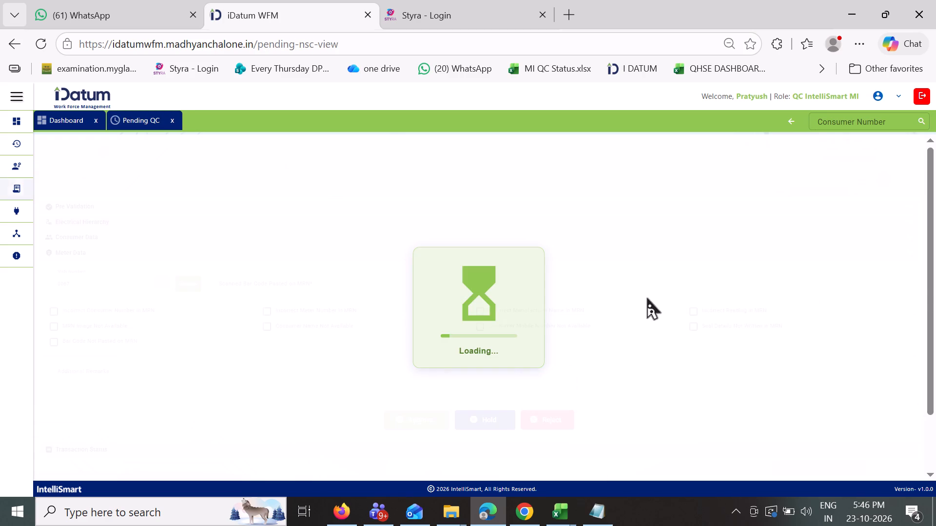
click(261, 266)
click(276, 256)
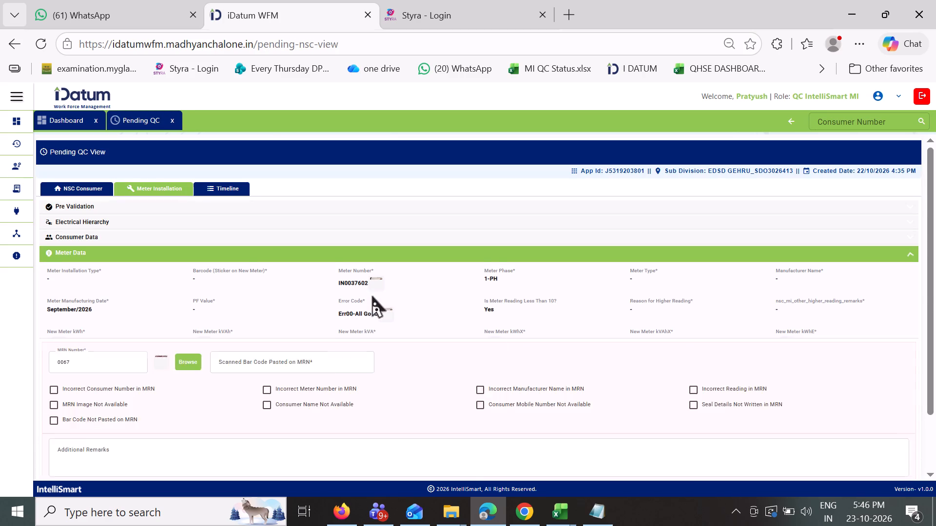
click(372, 285)
click(423, 403)
triple_click(424, 406)
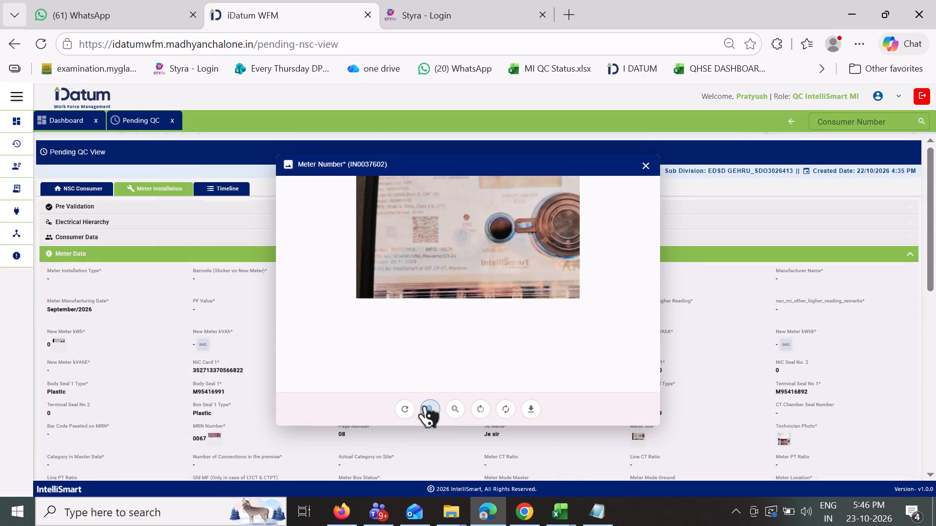
click(424, 406)
click(645, 162)
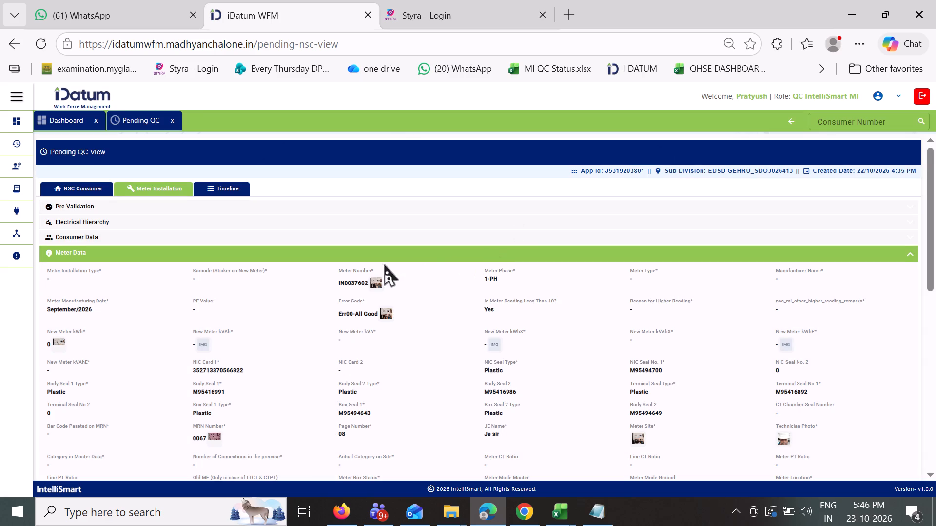
double_click(347, 282)
key(ctrl+c)
click(493, 523)
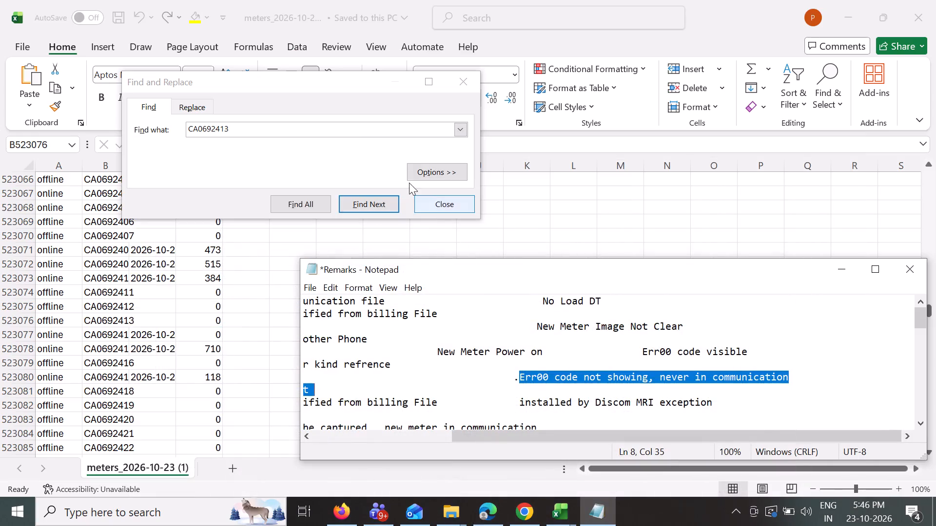
ctrl+double_click(349, 128)
key(ctrl+v)
click(360, 197)
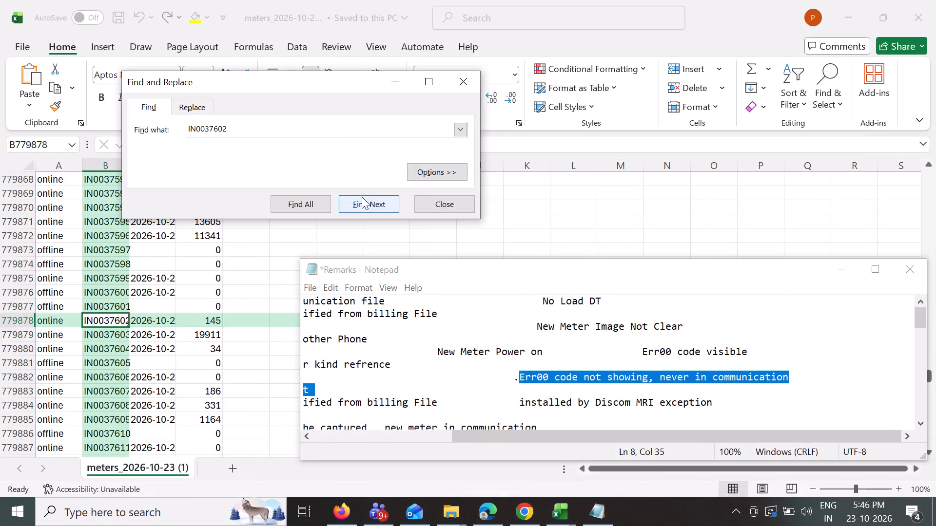
click(497, 520)
click(217, 443)
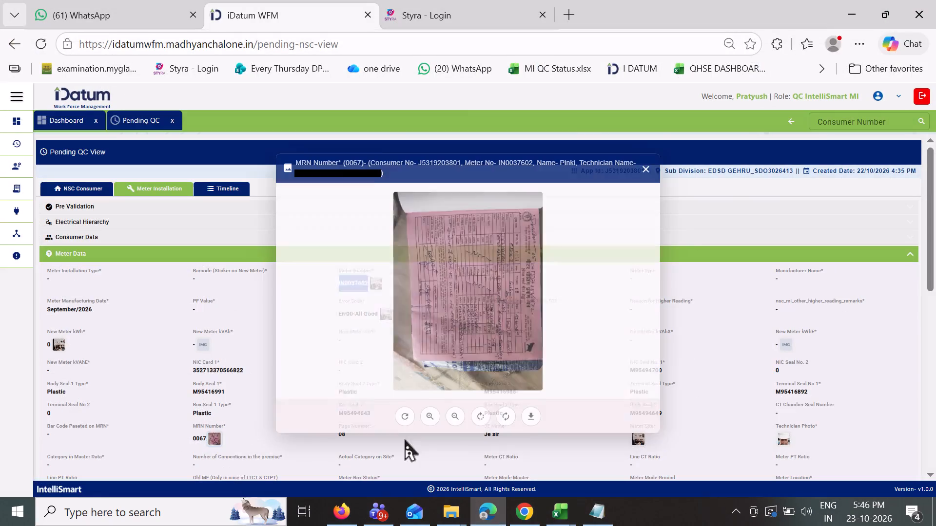
triple_click(481, 414)
triple_click(421, 413)
triple_click(421, 413)
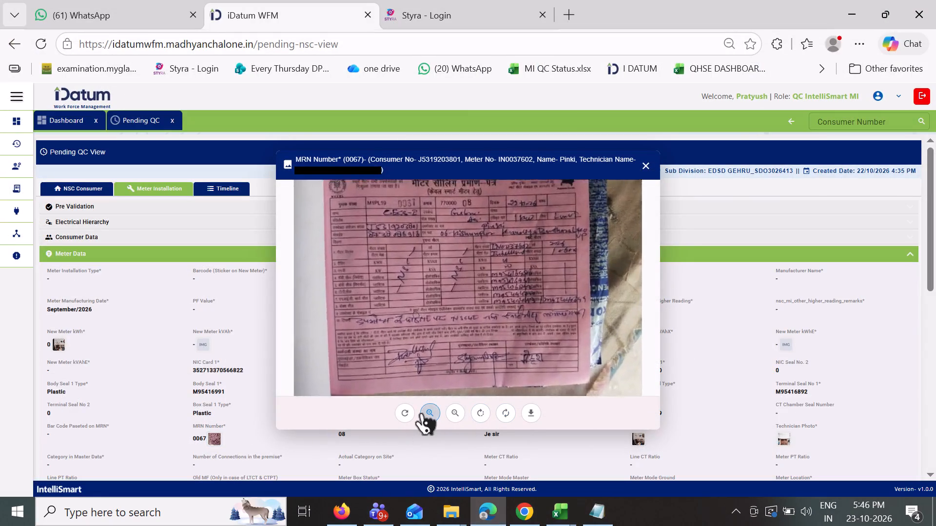
double_click(421, 413)
drag(428, 394, 435, 425)
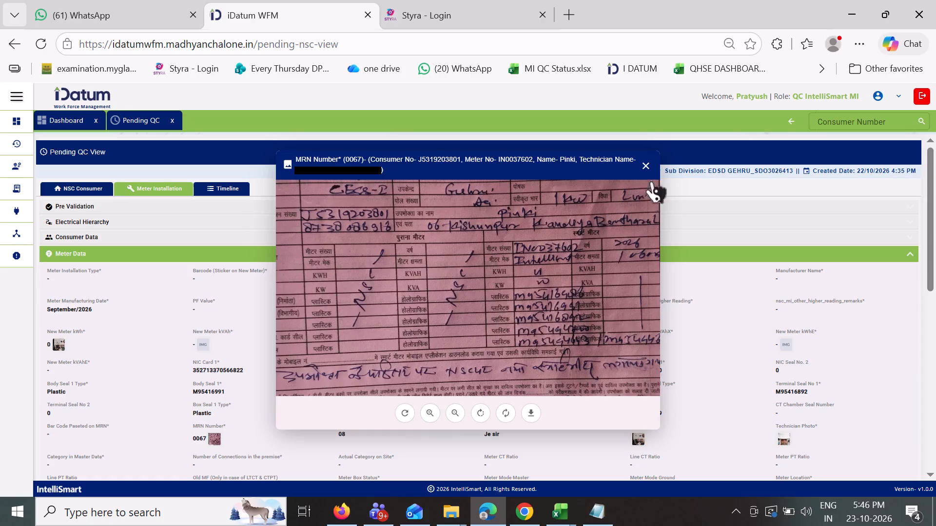
click(655, 170)
click(514, 252)
scroll(507, 267, down, 3)
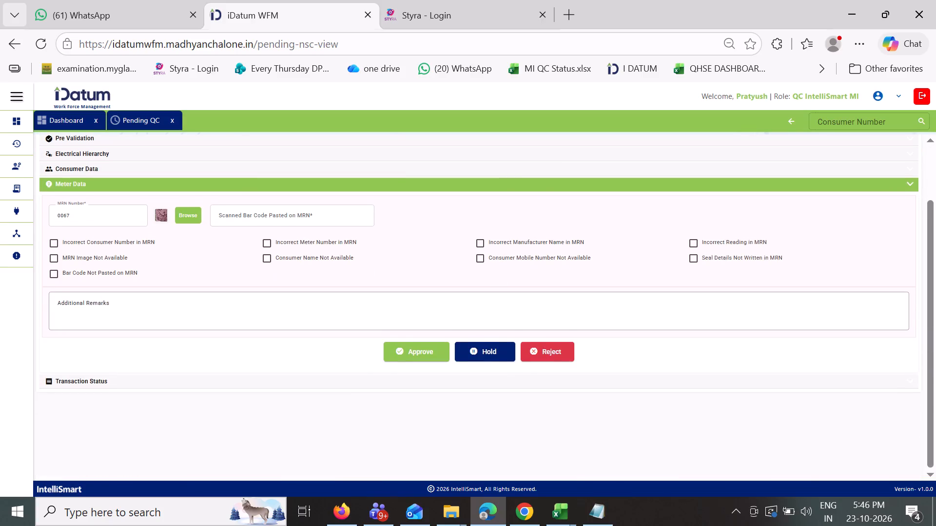
click(459, 322)
click(588, 491)
click(615, 511)
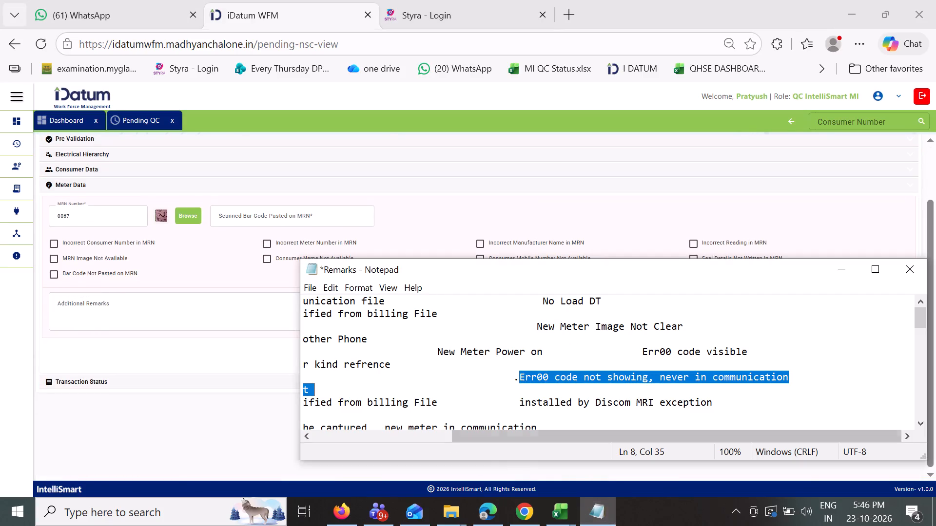
key(ctrl+c)
scroll(402, 417, down, 1)
drag(387, 389, 430, 398)
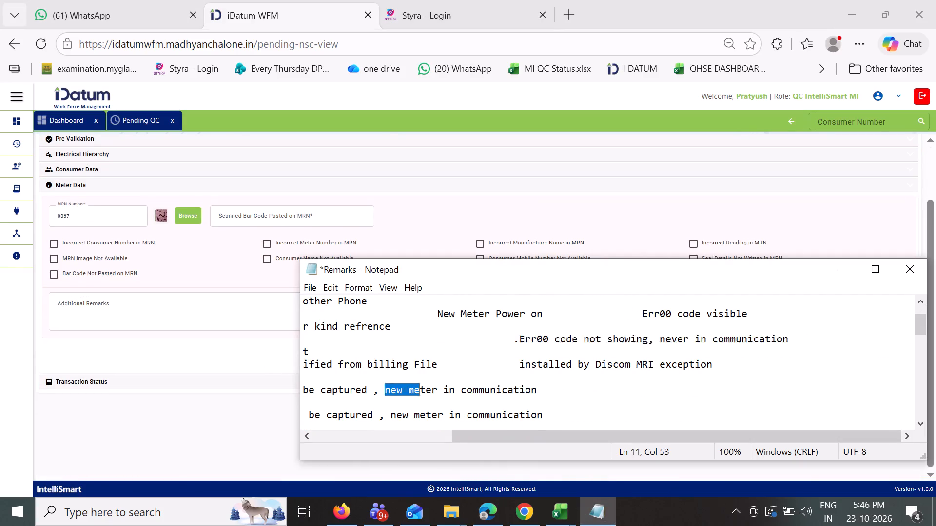
drag(430, 398, 722, 388)
key(ctrl+c)
click(211, 321)
key(ctrl+v)
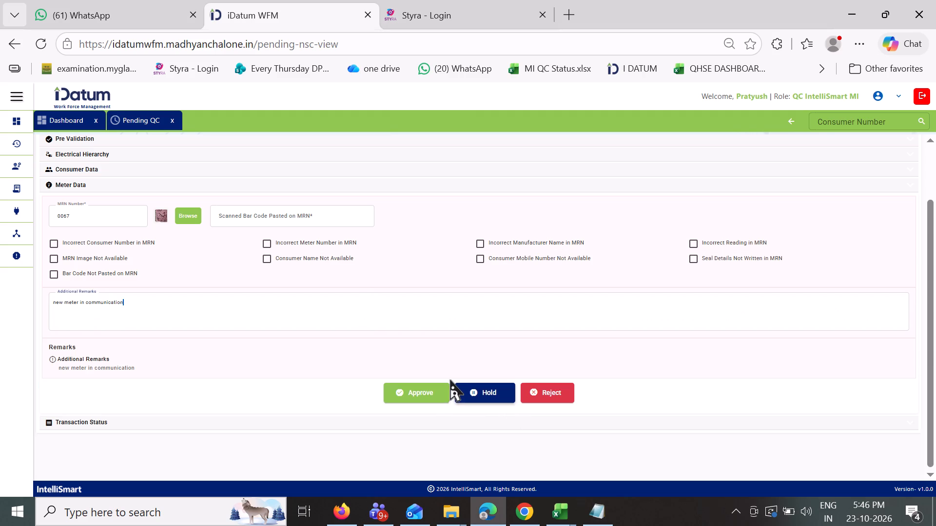
Approve the IN0037602 record.
click(434, 392)
click(458, 296)
click(459, 306)
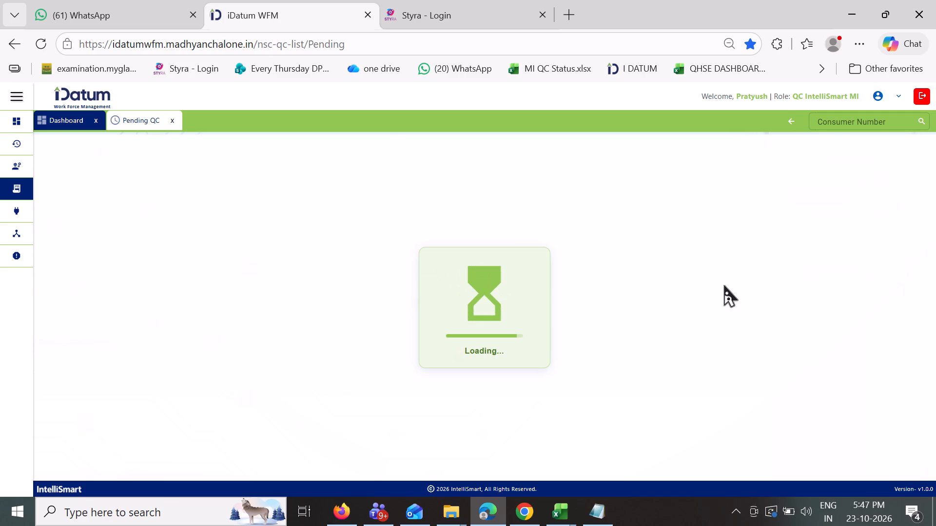
click(875, 284)
click(876, 296)
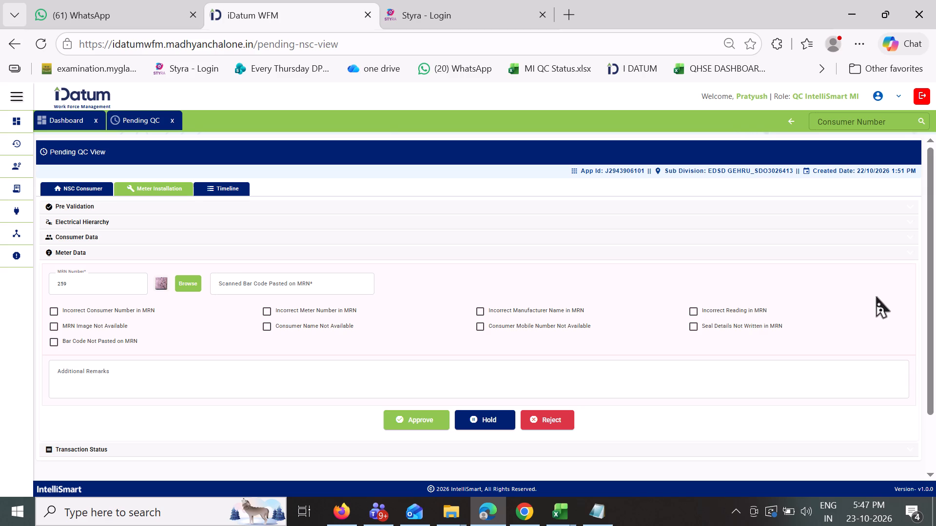
click(573, 258)
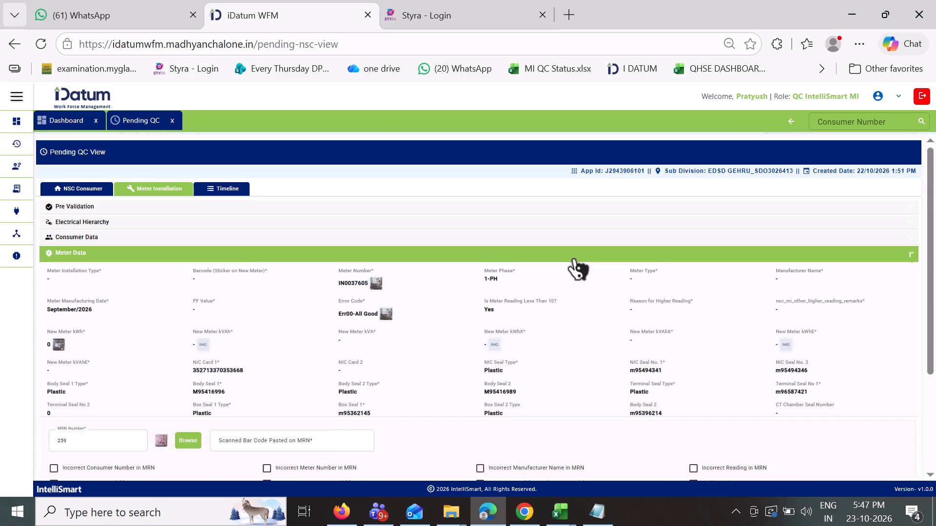
click(371, 279)
triple_click(438, 409)
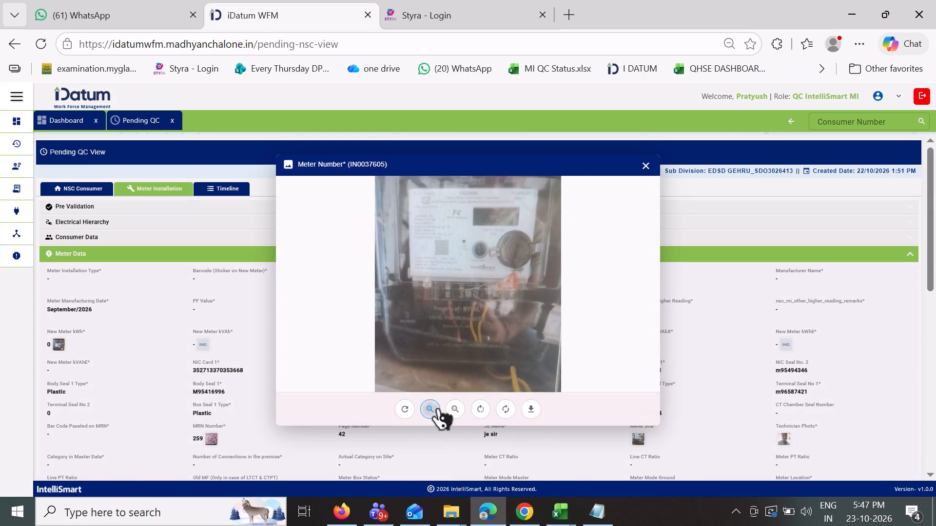
triple_click(437, 408)
triple_click(437, 408)
triple_click(437, 408)
click(437, 408)
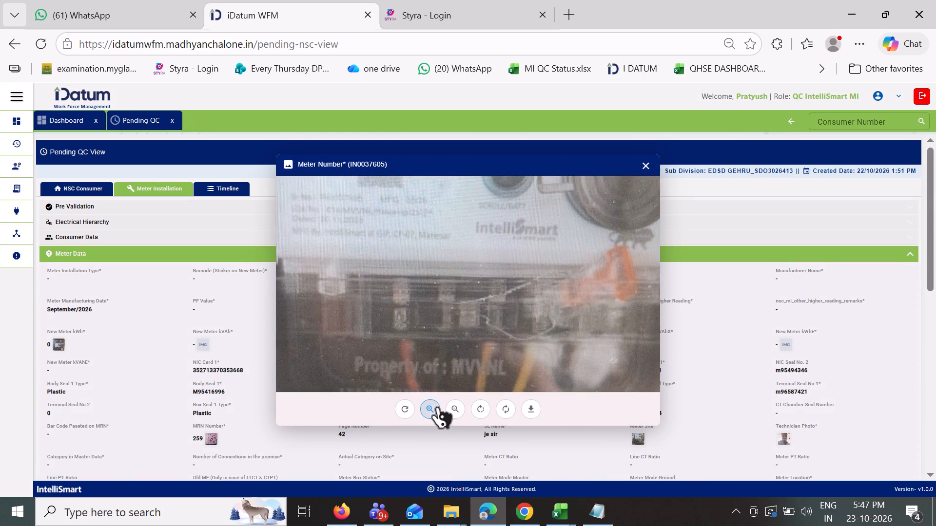
drag(481, 335, 503, 382)
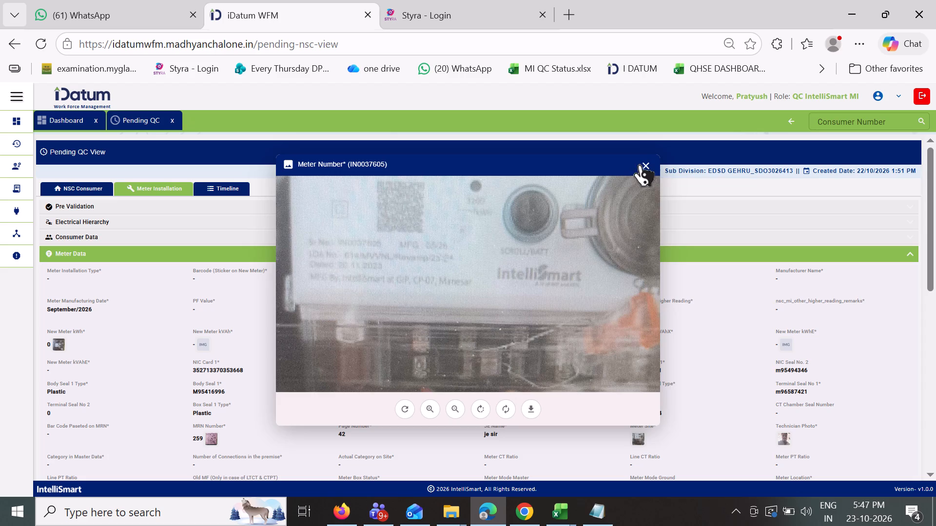
click(640, 165)
double_click(357, 282)
key(ctrl+c)
click(494, 519)
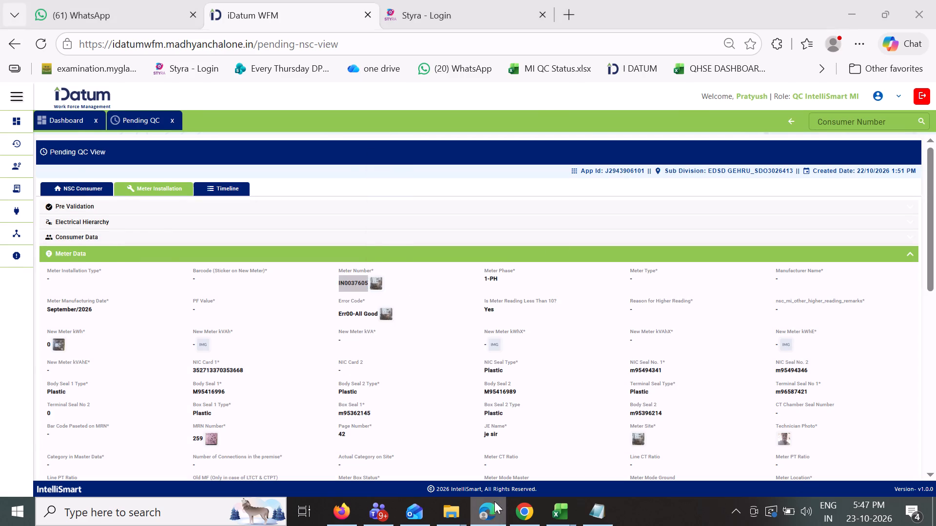
ctrl+double_click(348, 132)
key(ctrl+v)
click(363, 200)
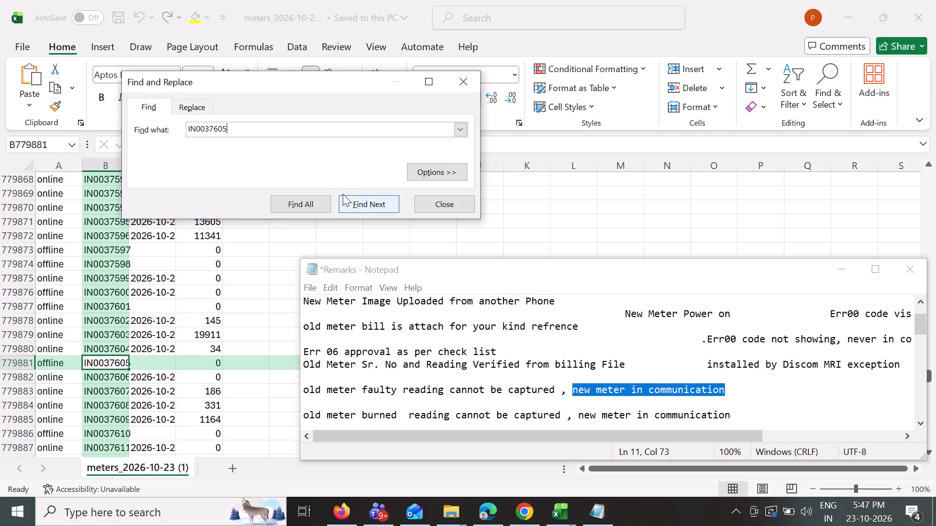
click(474, 523)
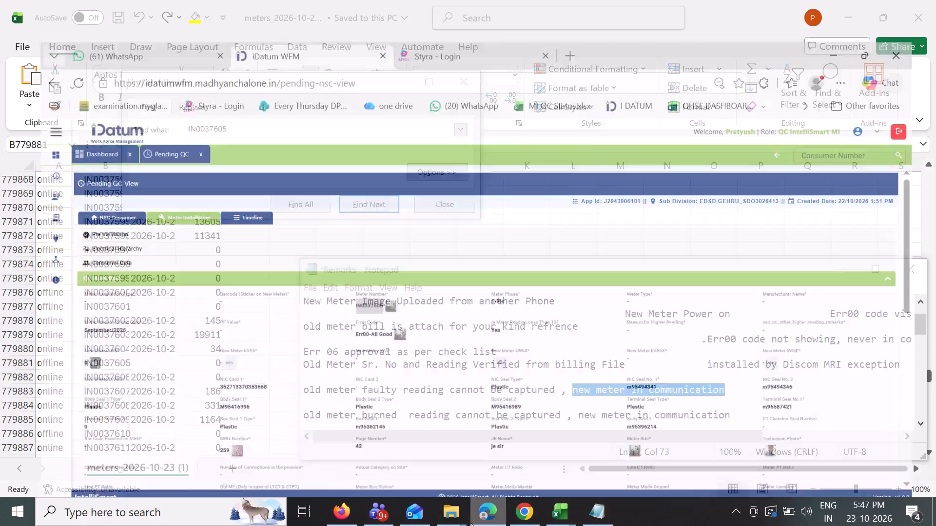
click(203, 442)
click(464, 418)
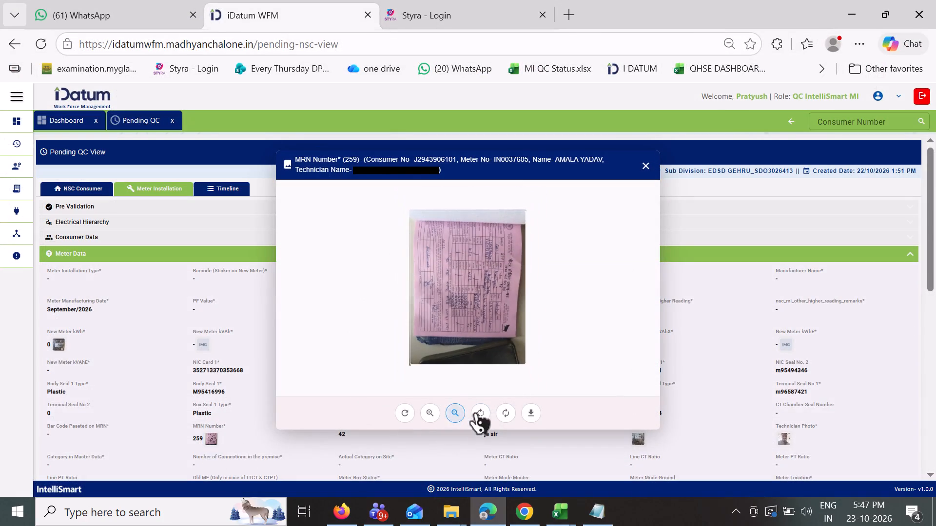
click(649, 157)
scroll(530, 330, down, 6)
click(488, 399)
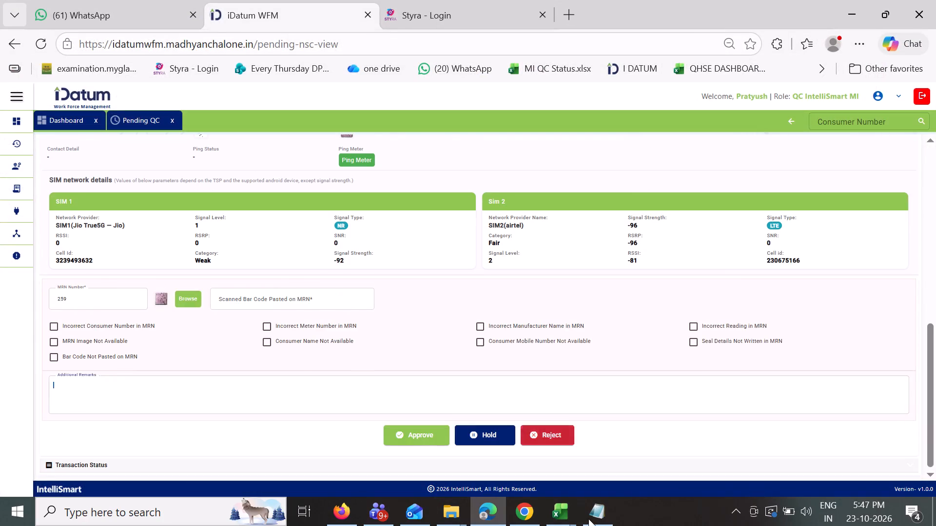
click(595, 525)
drag(704, 338, 705, 338)
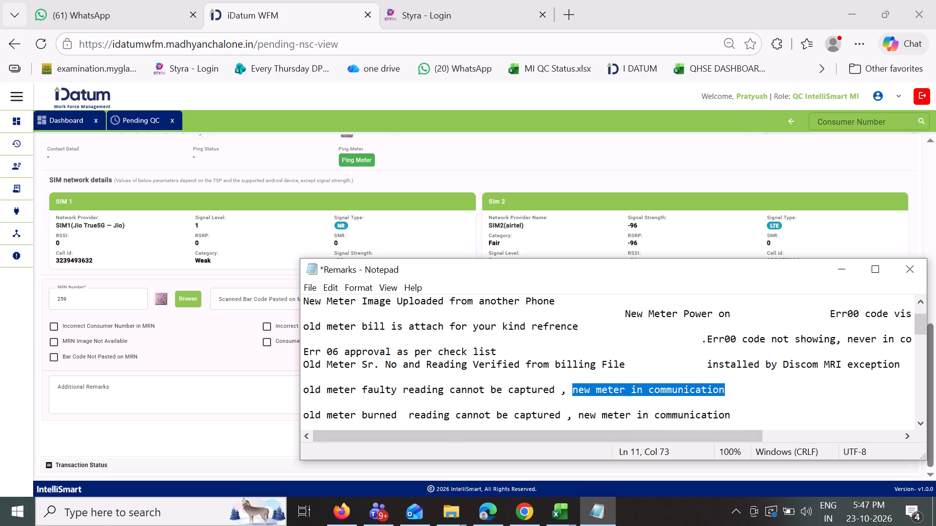
drag(705, 338, 880, 338)
key(ctrl+c)
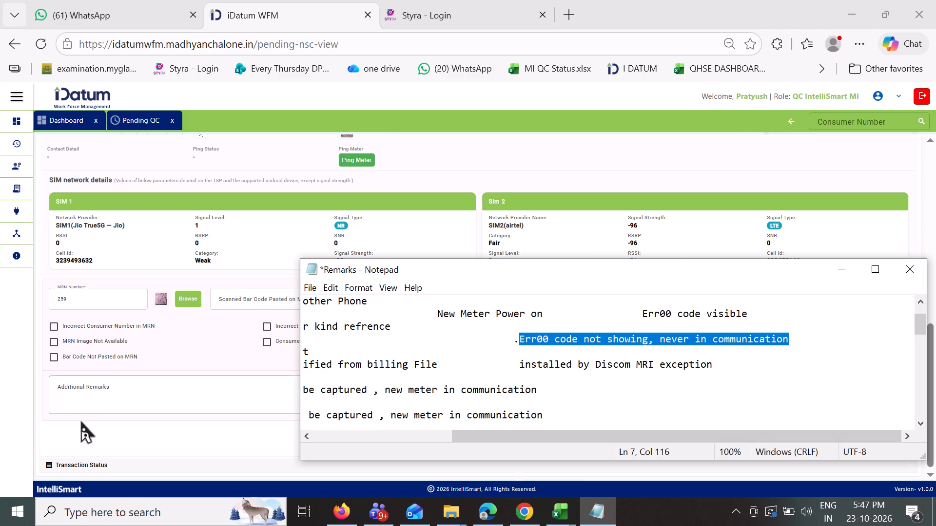
ctrl+click(81, 421)
key(ctrl+v)
click(551, 472)
drag(450, 322, 450, 318)
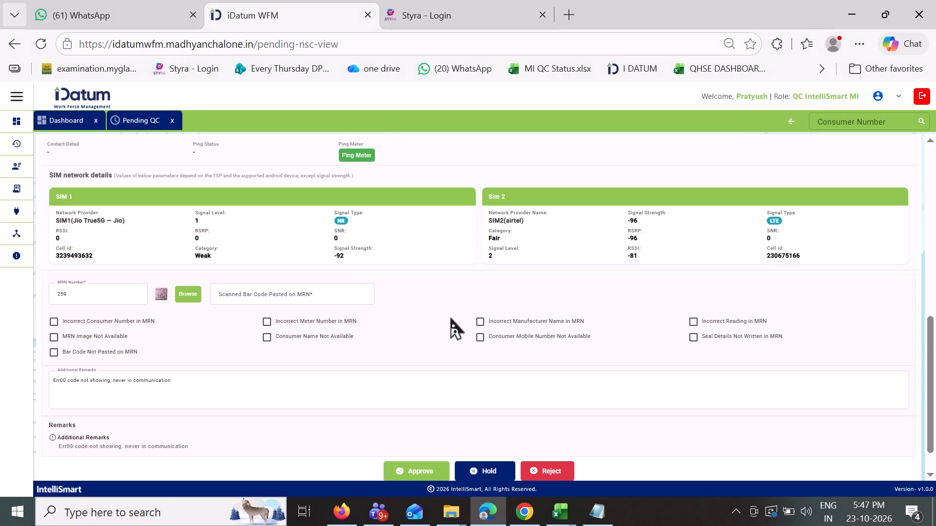
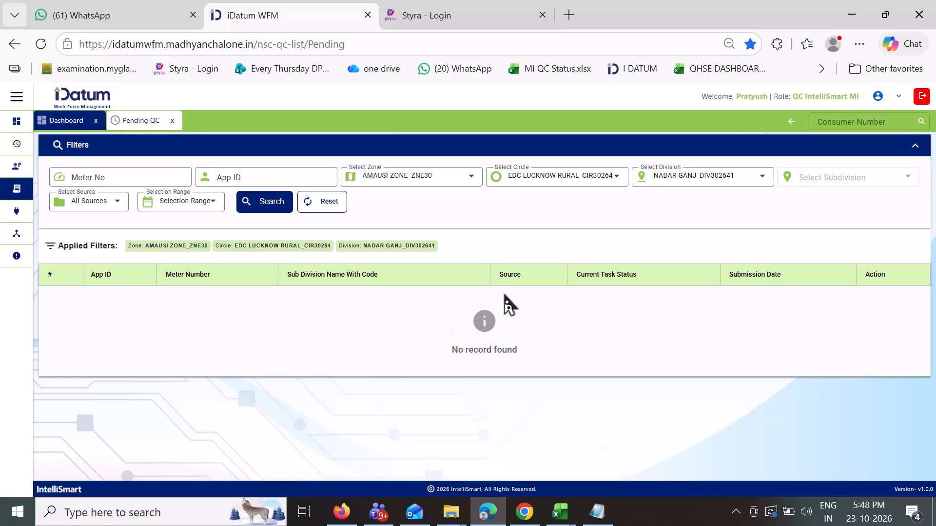
Filter the pending QC list by division DUBAGGA_DIV302642 and look through the listed records.
click(701, 176)
click(680, 225)
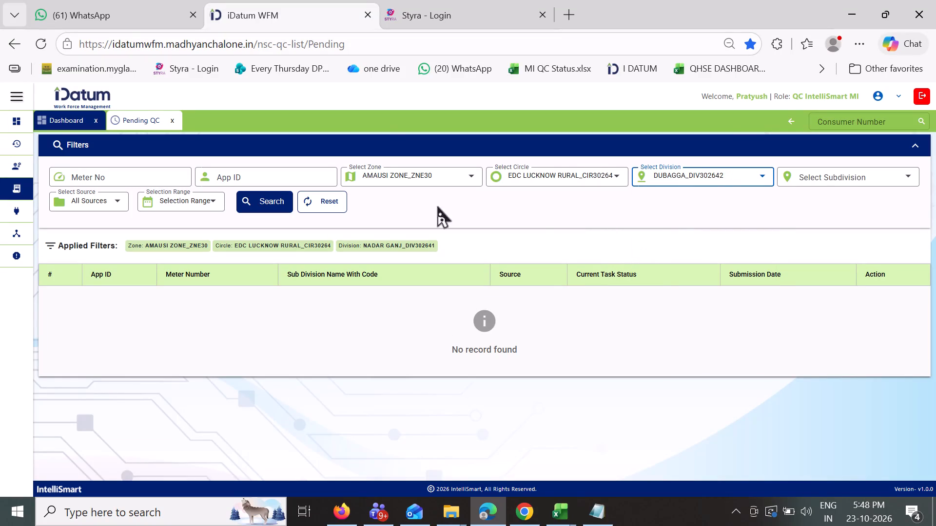
click(260, 212)
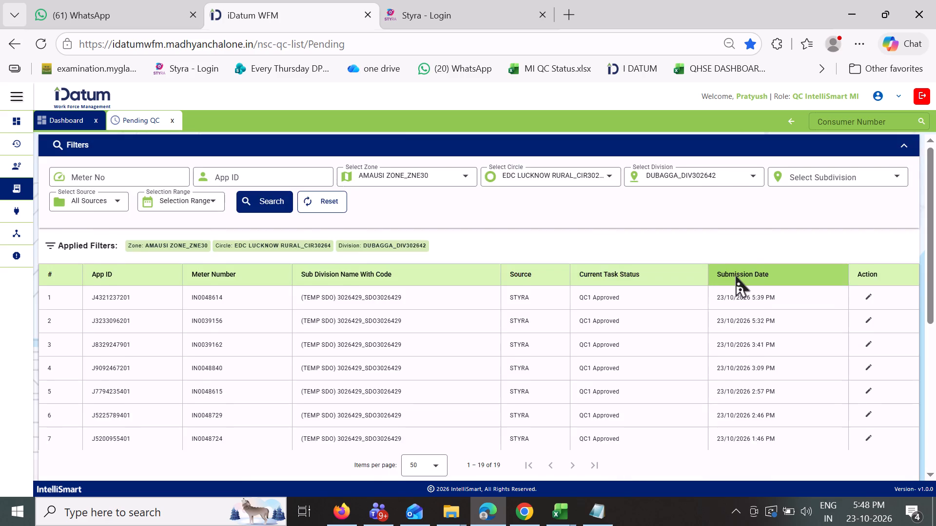
scroll(736, 276, down, 15)
scroll(736, 302, up, 15)
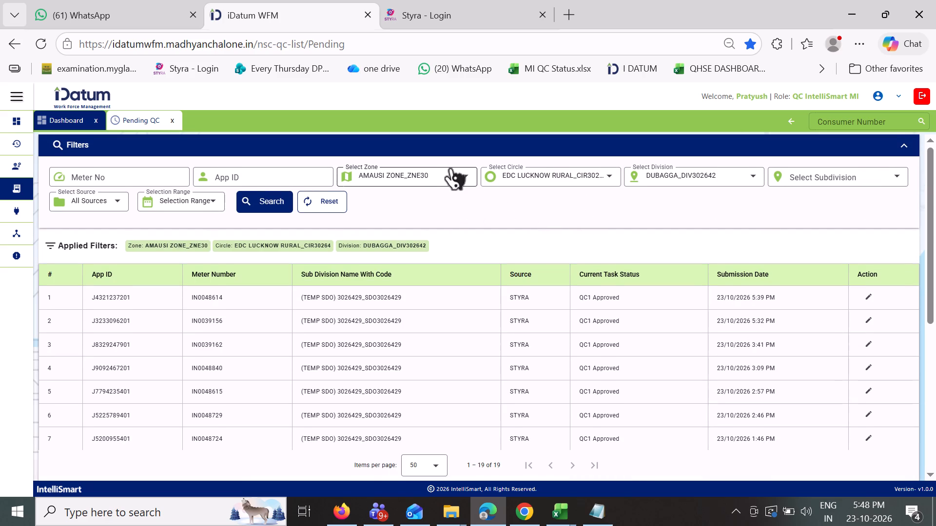
Filter the pending QC list by zone BAREILLY II_ZNE38 and circle EDC BADAUN_CIR38181.
click(596, 176)
click(406, 179)
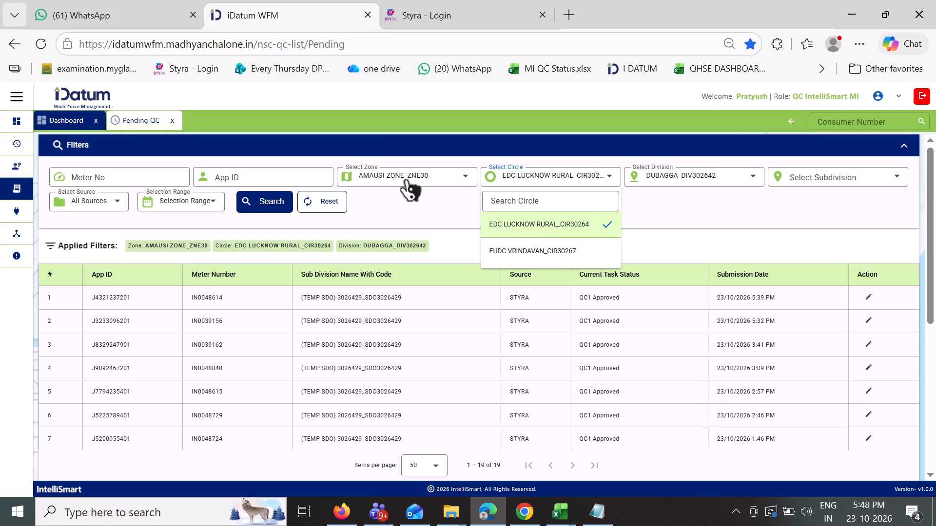
click(414, 175)
click(407, 225)
click(443, 172)
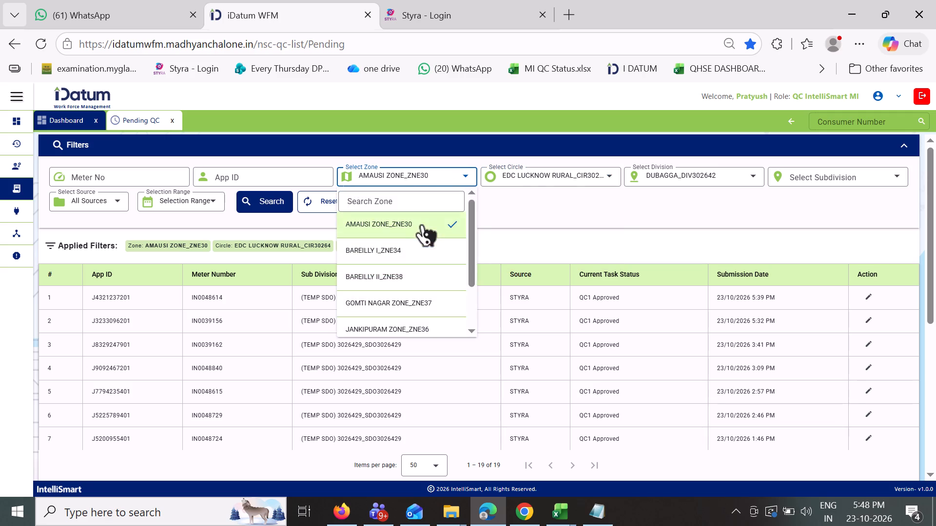
click(411, 241)
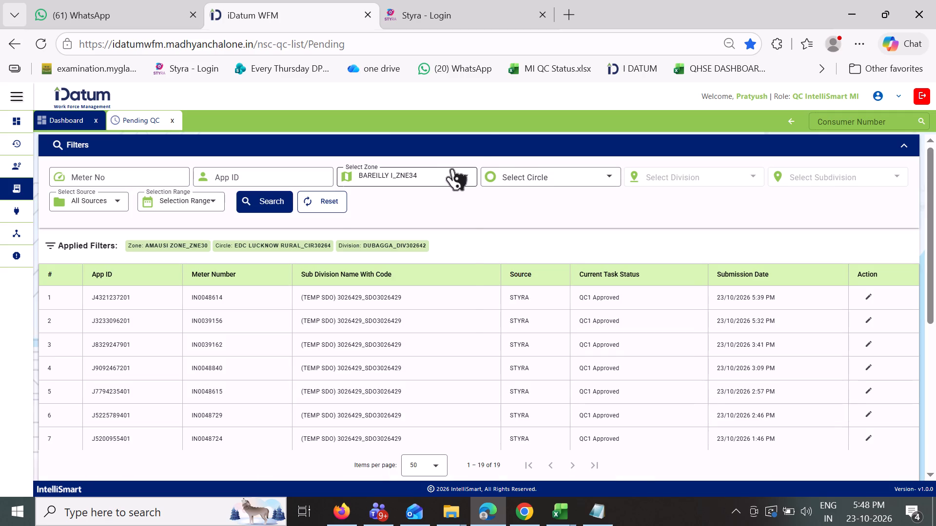
click(451, 169)
click(397, 294)
click(453, 183)
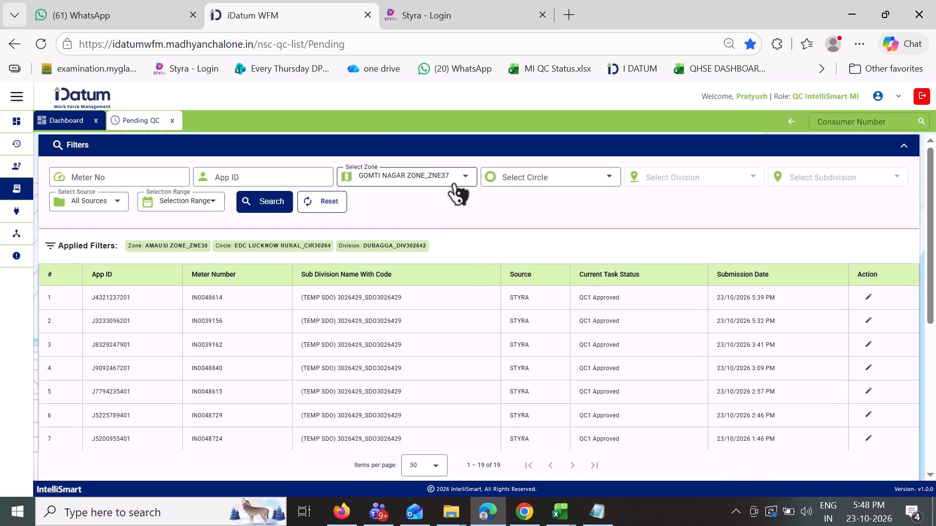
click(401, 273)
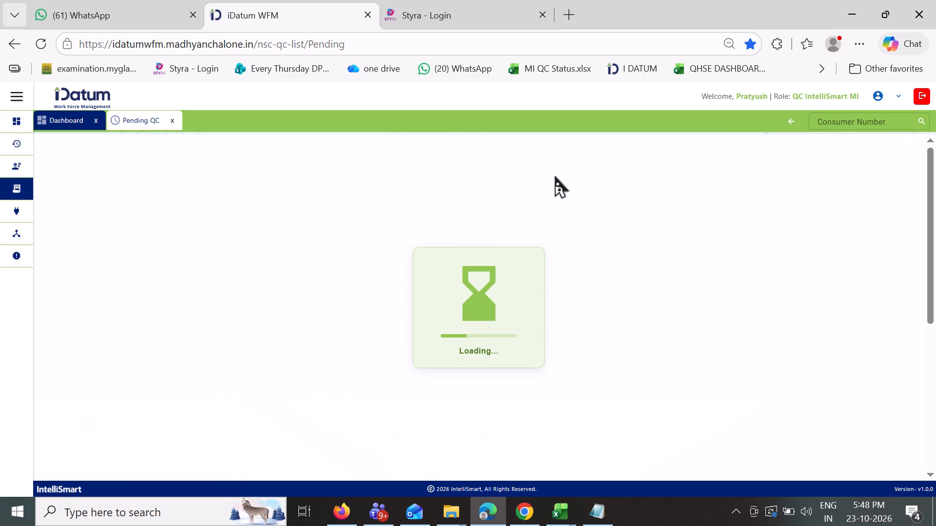
click(560, 173)
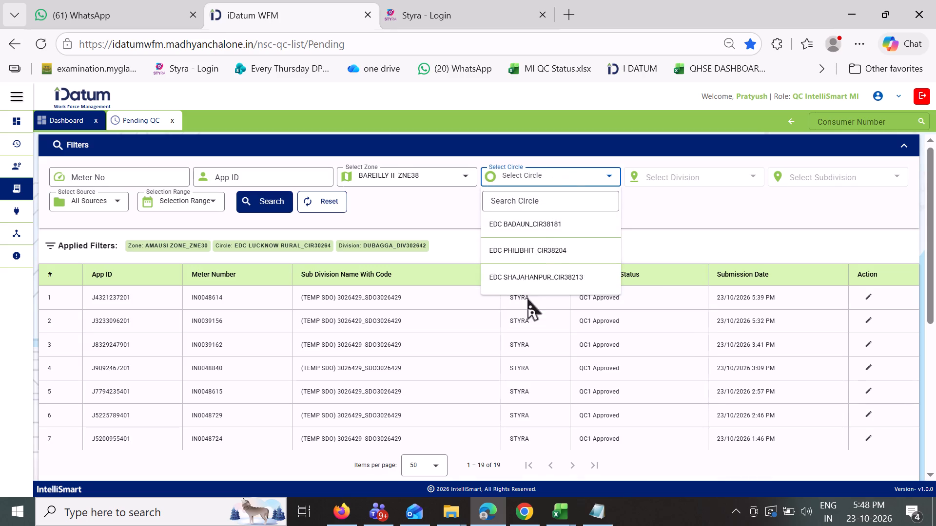
click(536, 226)
click(269, 203)
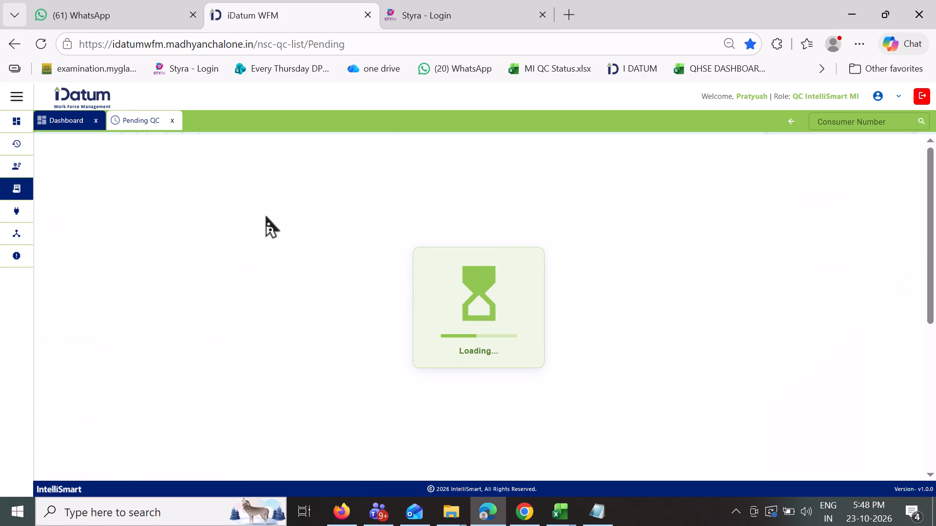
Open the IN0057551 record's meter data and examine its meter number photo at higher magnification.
scroll(661, 285, down, 3)
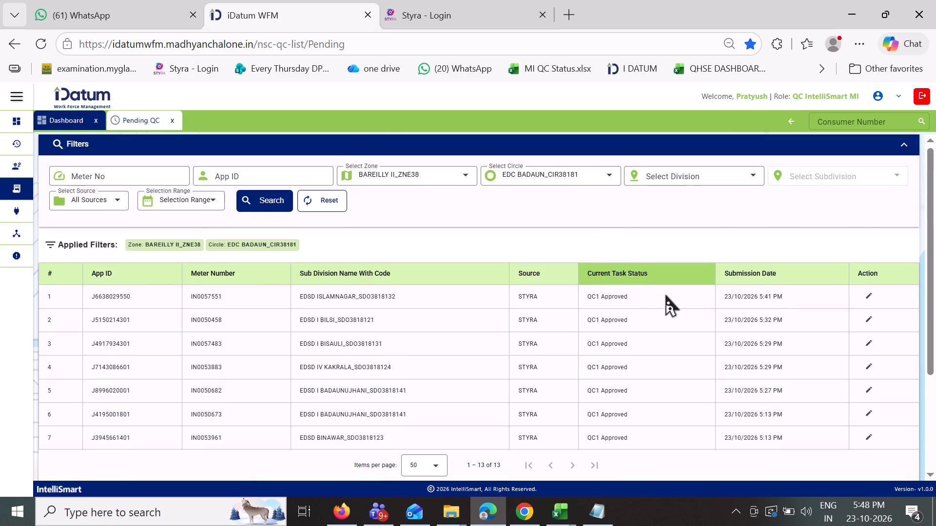
scroll(665, 295, down, 12)
scroll(870, 172, up, 5)
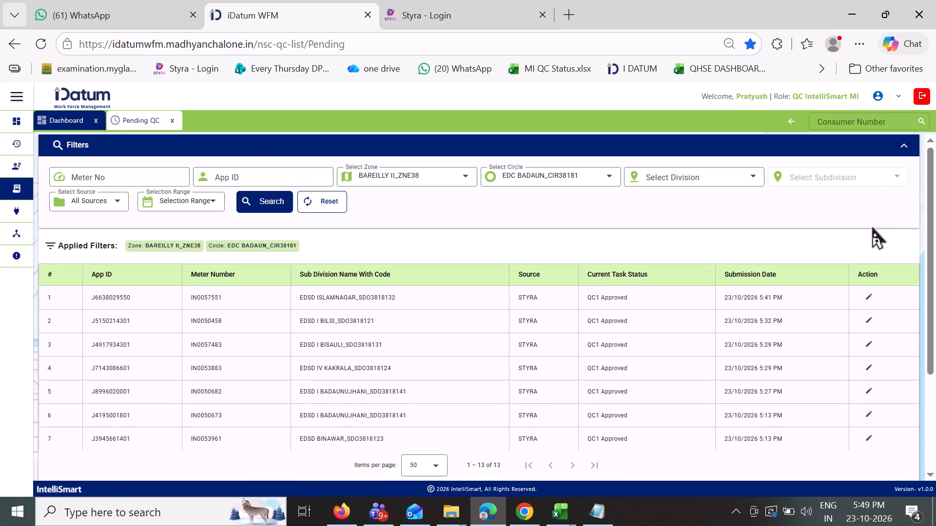
click(874, 309)
click(871, 304)
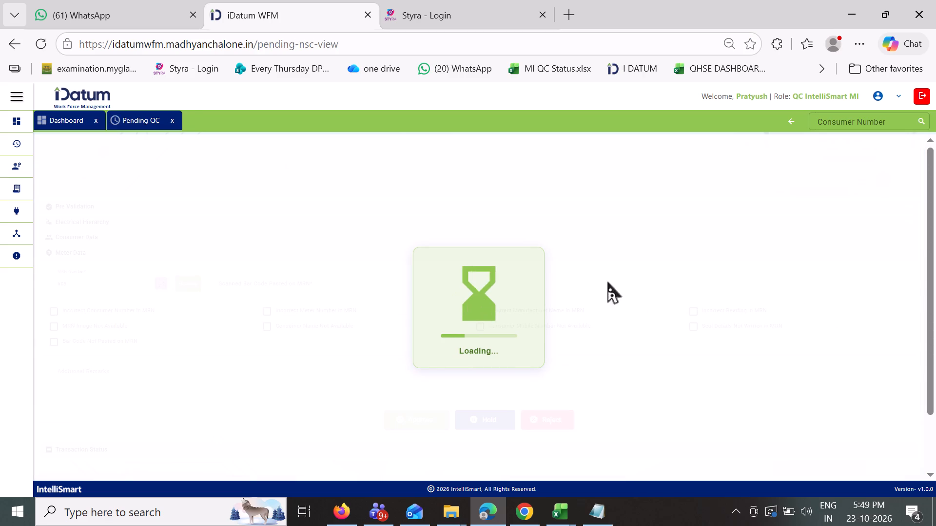
click(286, 254)
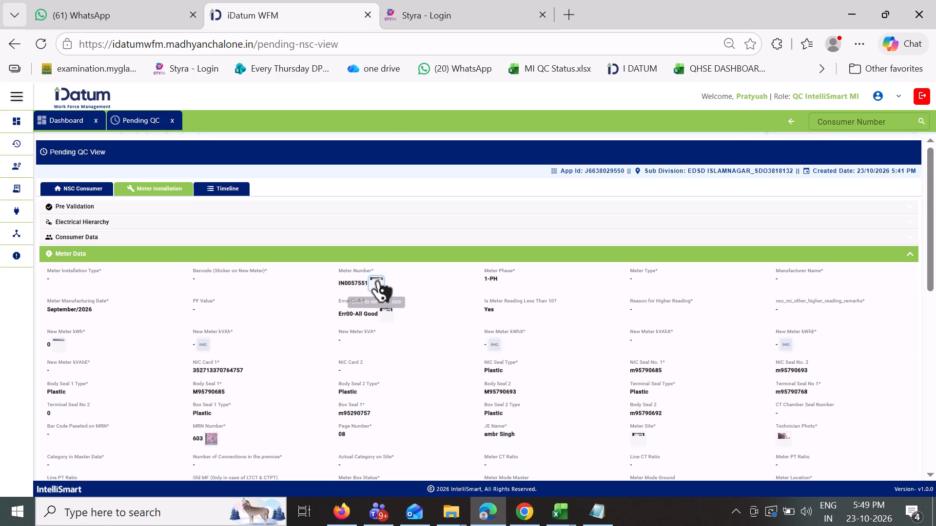
click(377, 281)
triple_click(423, 415)
triple_click(424, 415)
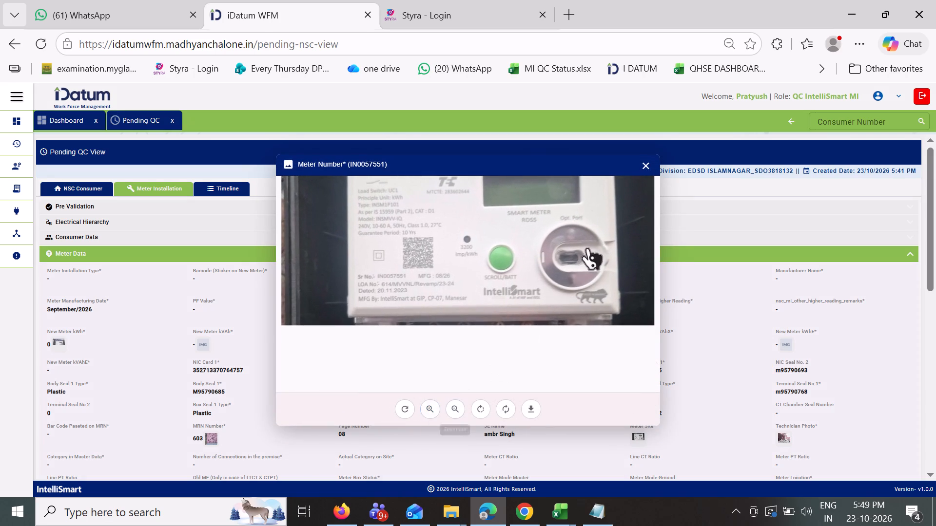
drag(550, 267, 555, 207)
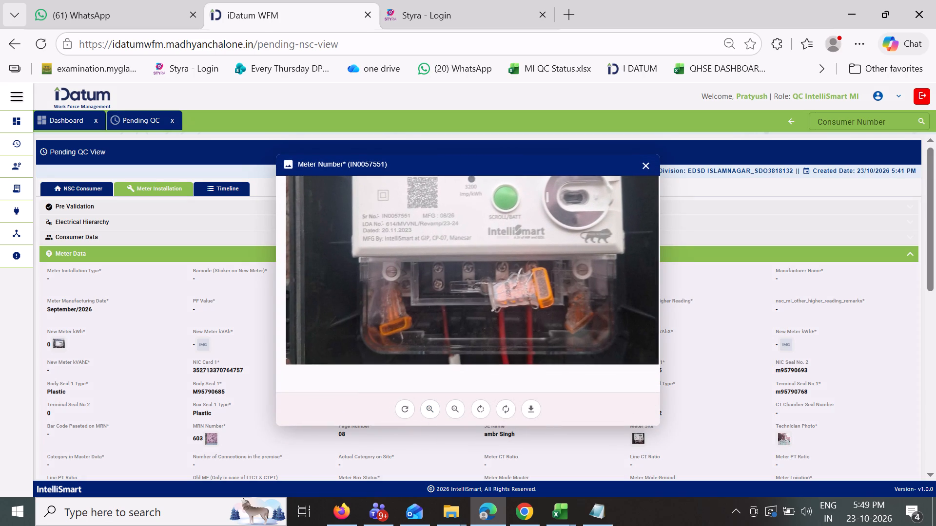
drag(555, 207, 556, 276)
click(643, 151)
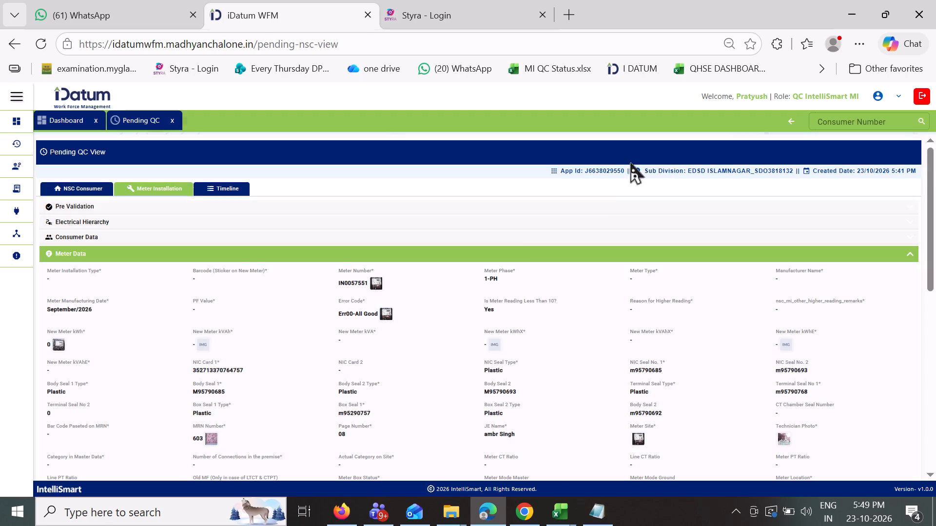
double_click(353, 287)
key(ctrl+c)
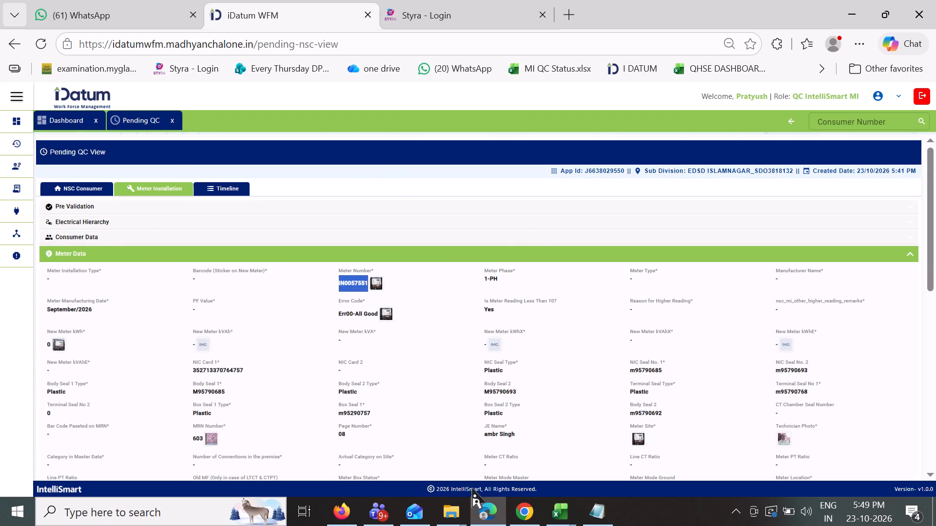
click(478, 498)
ctrl+double_click(338, 128)
key(ctrl+v)
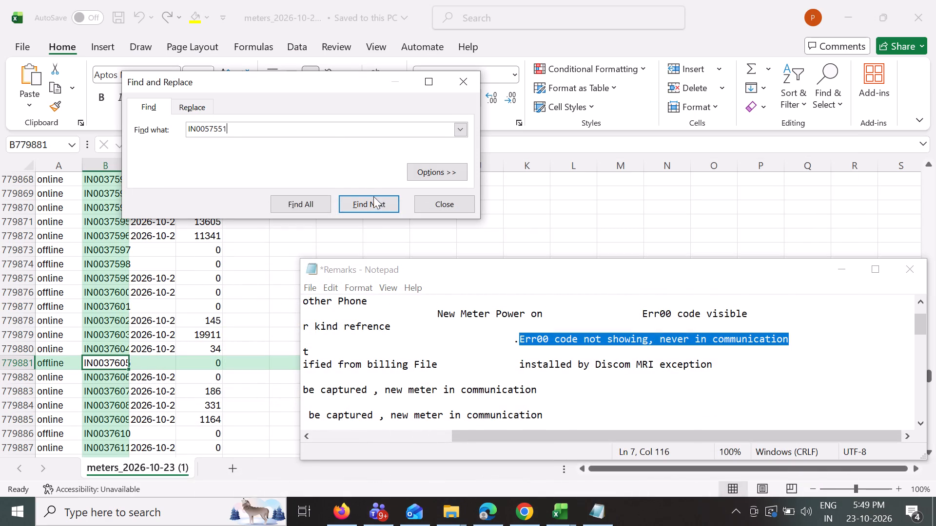
click(387, 214)
click(385, 210)
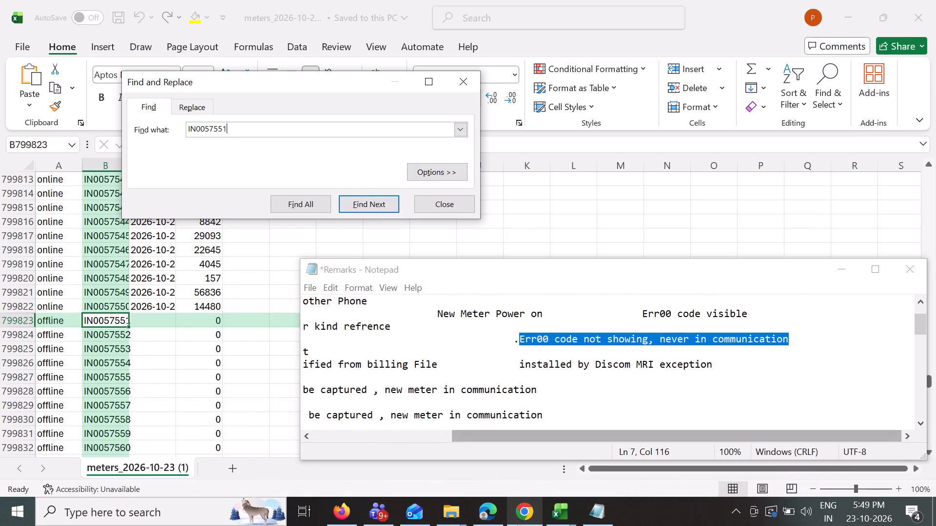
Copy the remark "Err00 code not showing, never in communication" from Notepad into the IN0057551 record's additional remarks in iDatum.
click(494, 519)
scroll(474, 356, down, 8)
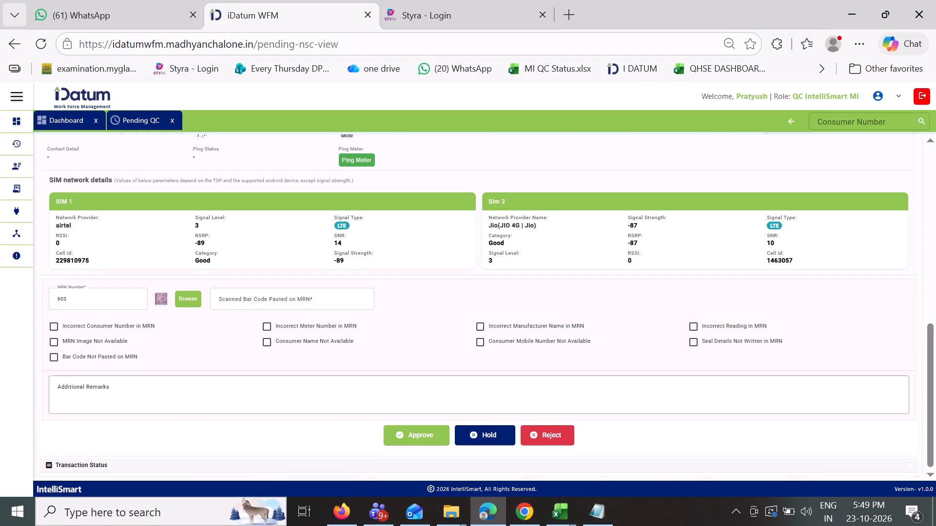
click(485, 394)
click(594, 516)
key(ctrl+c)
ctrl+click(200, 401)
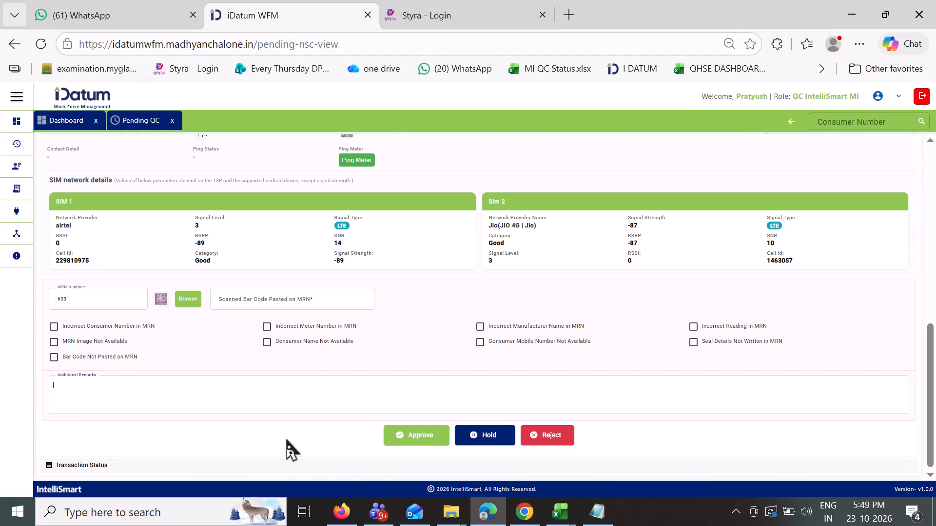
key(ctrl+v)
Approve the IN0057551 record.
click(407, 480)
click(412, 465)
click(420, 470)
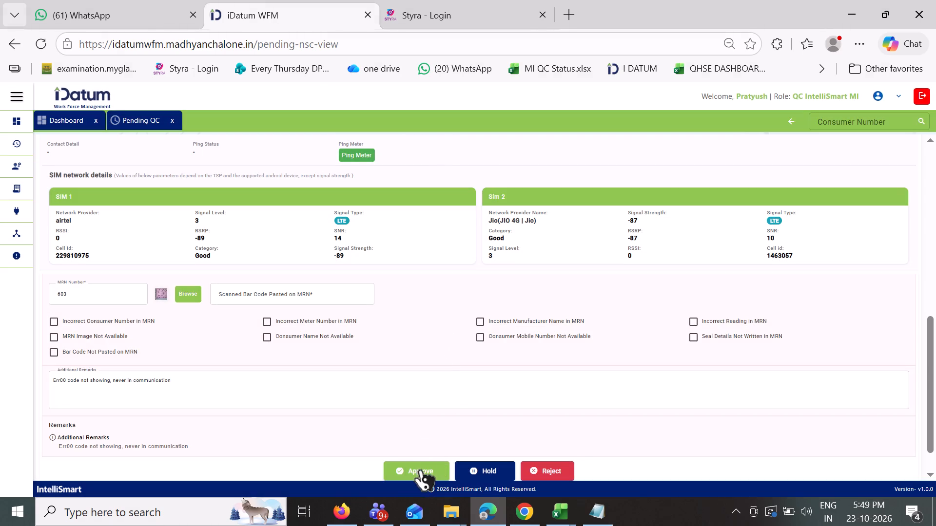
click(464, 320)
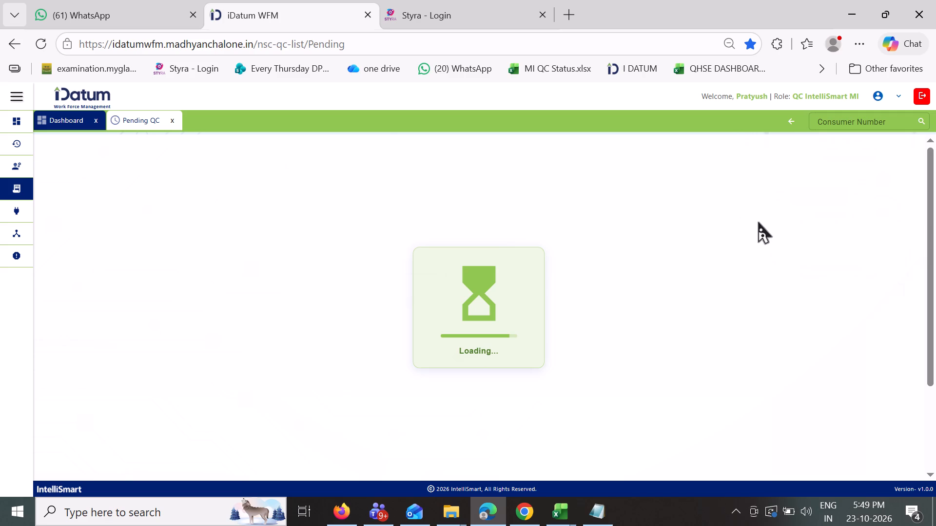
click(870, 289)
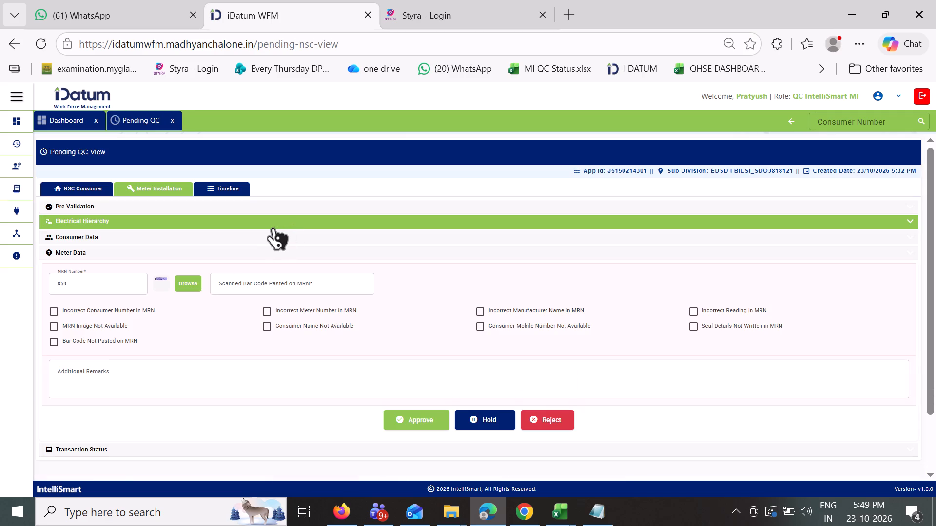
click(267, 247)
click(372, 275)
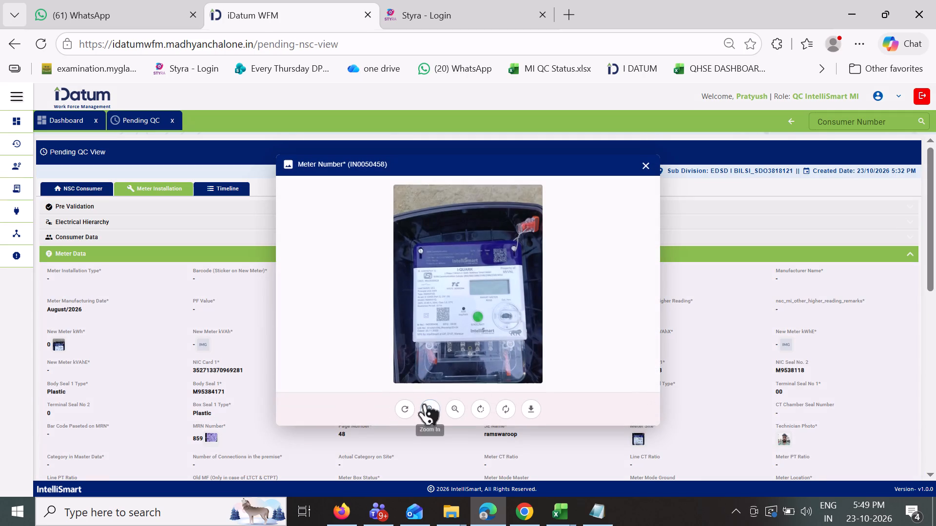
triple_click(424, 404)
click(424, 404)
double_click(424, 403)
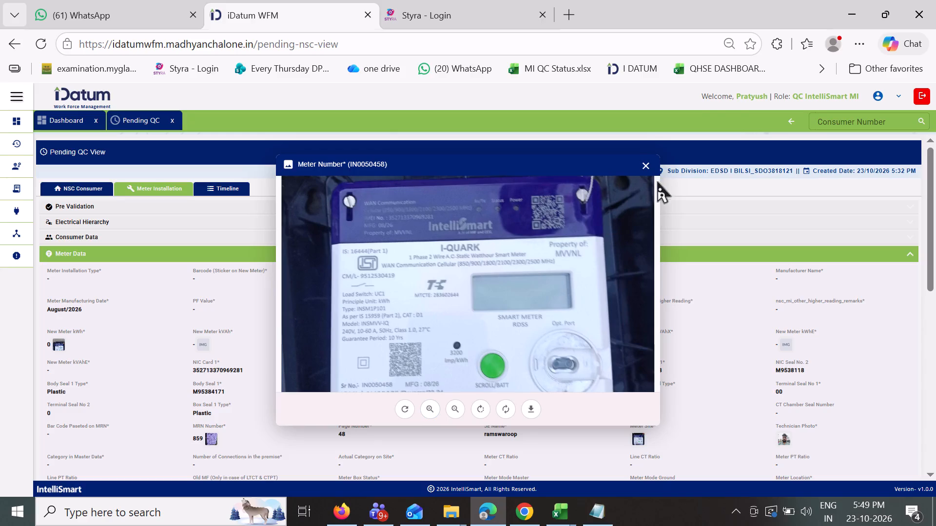
click(657, 177)
click(653, 162)
click(212, 439)
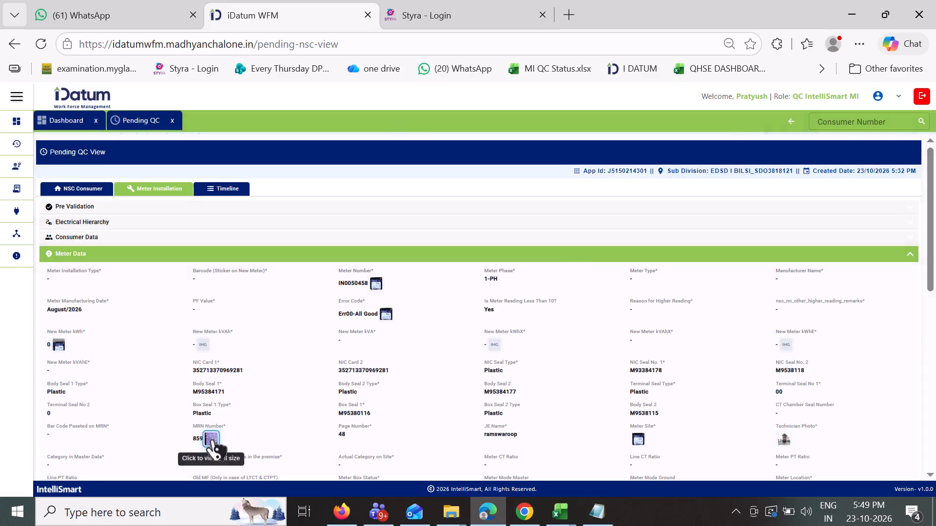
triple_click(474, 409)
triple_click(430, 413)
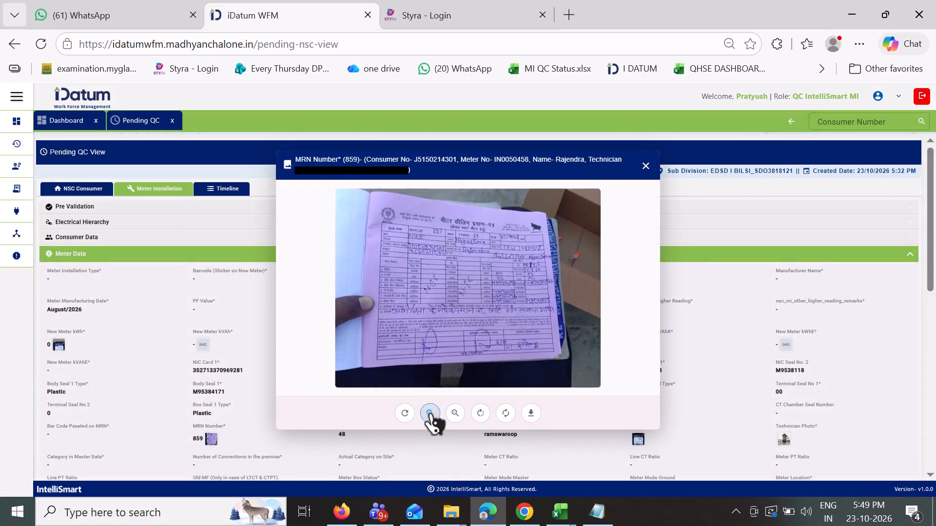
triple_click(430, 413)
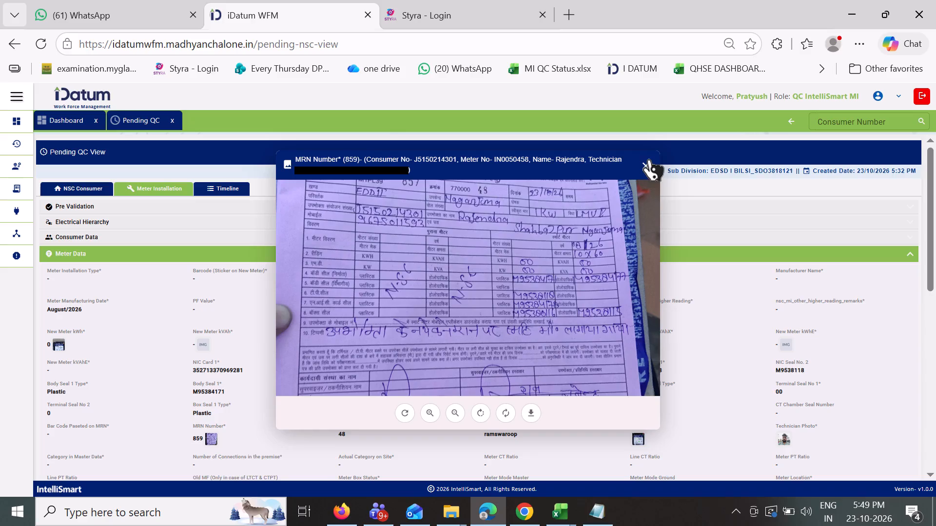
drag(523, 268, 529, 294)
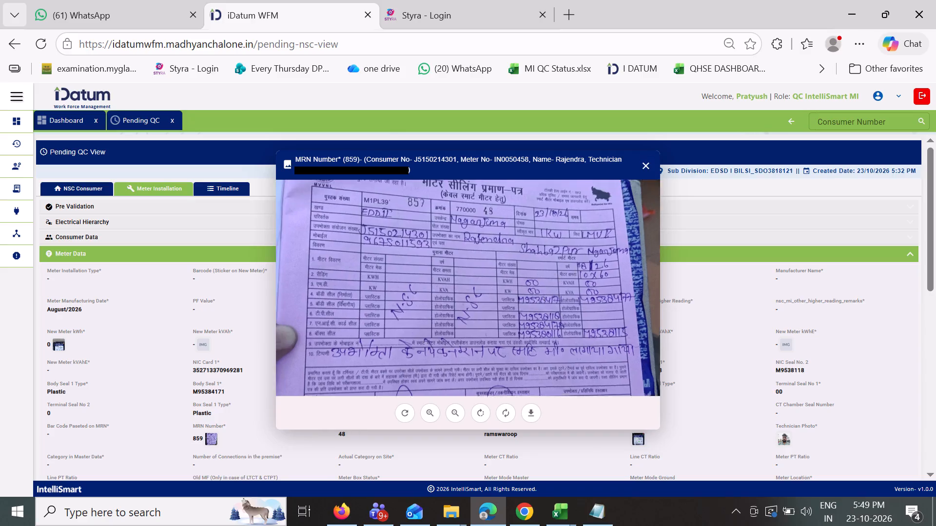
drag(529, 294, 537, 206)
click(644, 166)
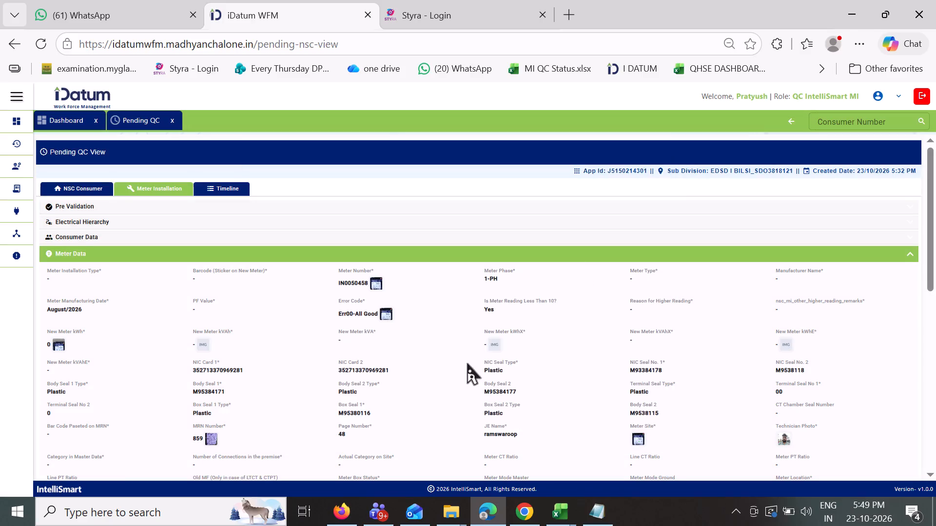
scroll(470, 353, down, 7)
click(63, 327)
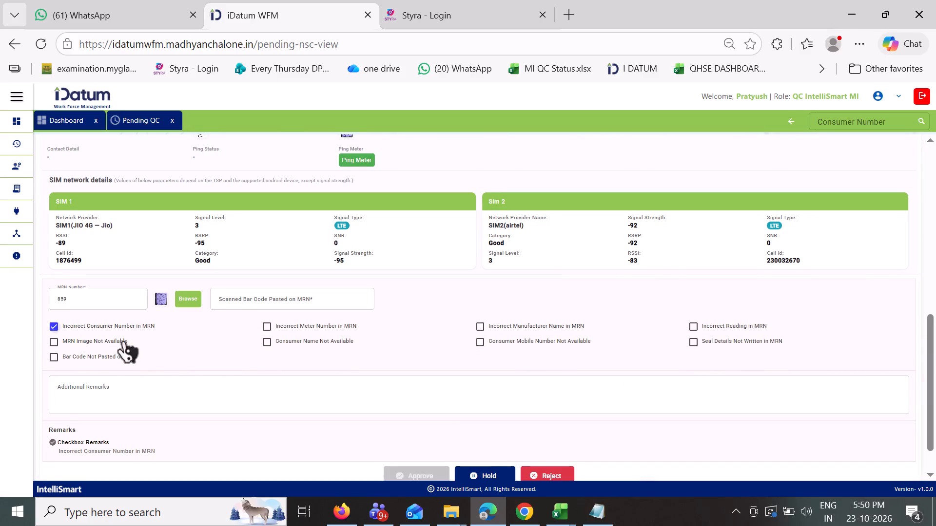
click(54, 325)
click(273, 326)
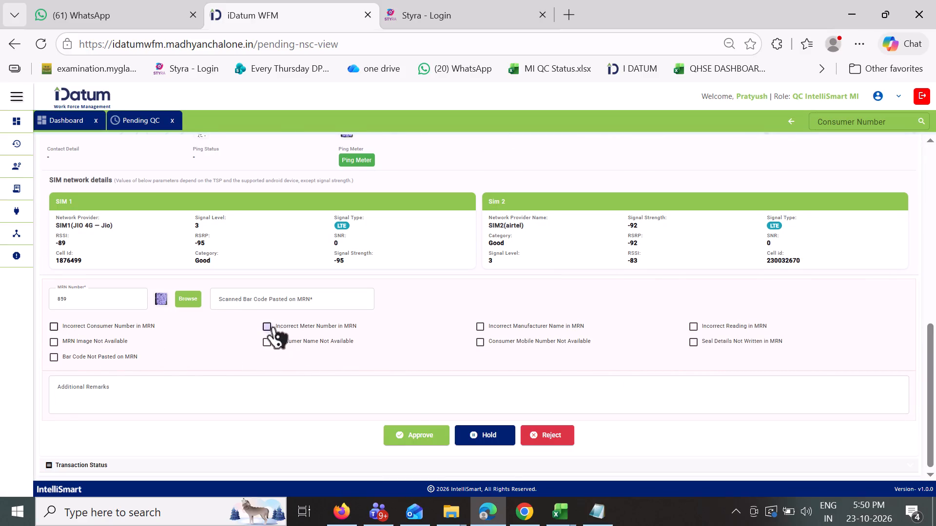
click(558, 475)
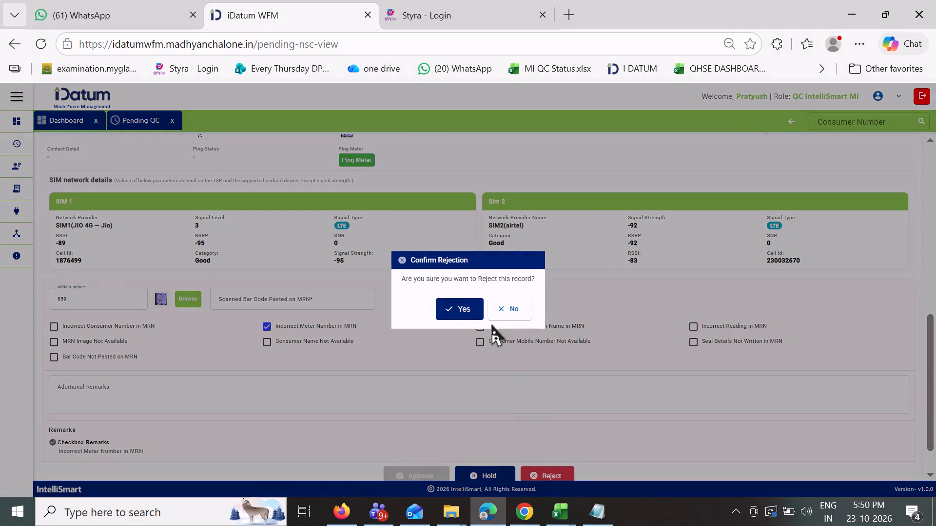
click(464, 303)
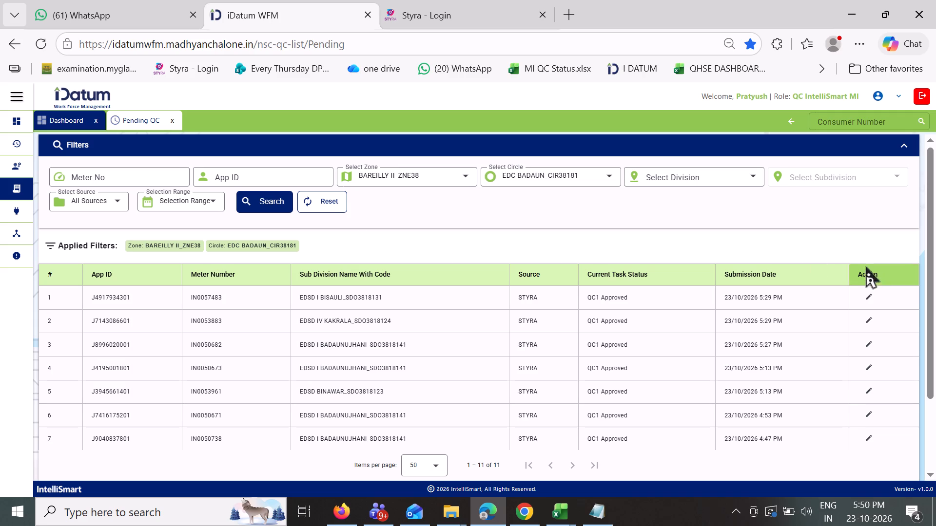
click(869, 295)
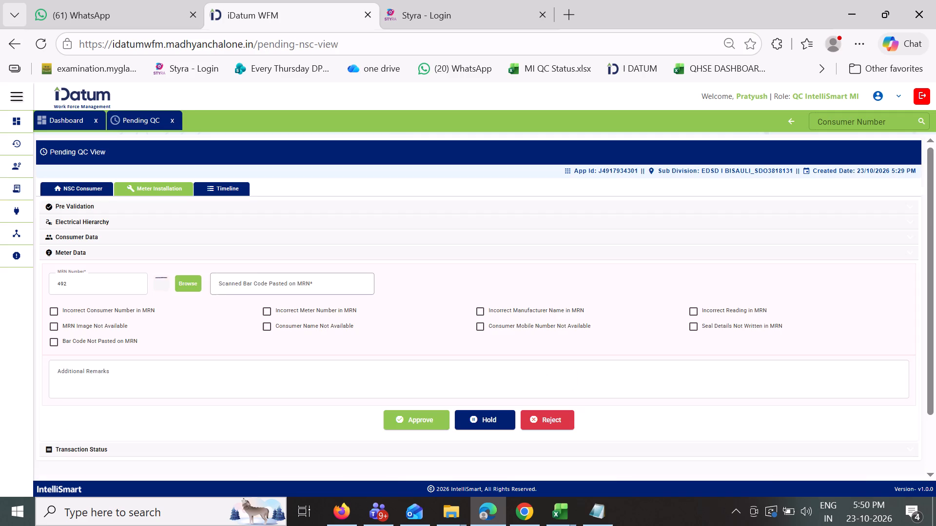
click(255, 249)
click(379, 286)
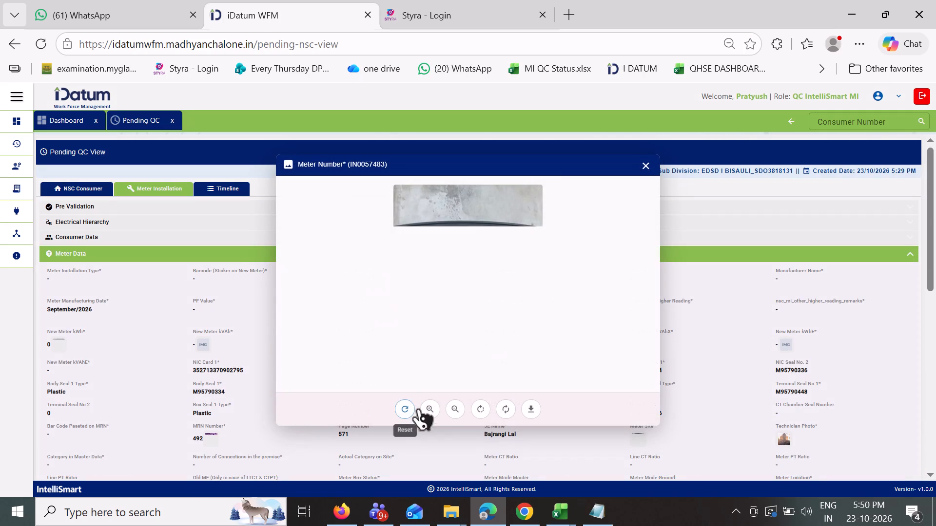
click(418, 409)
triple_click(421, 412)
triple_click(422, 412)
drag(481, 263, 477, 179)
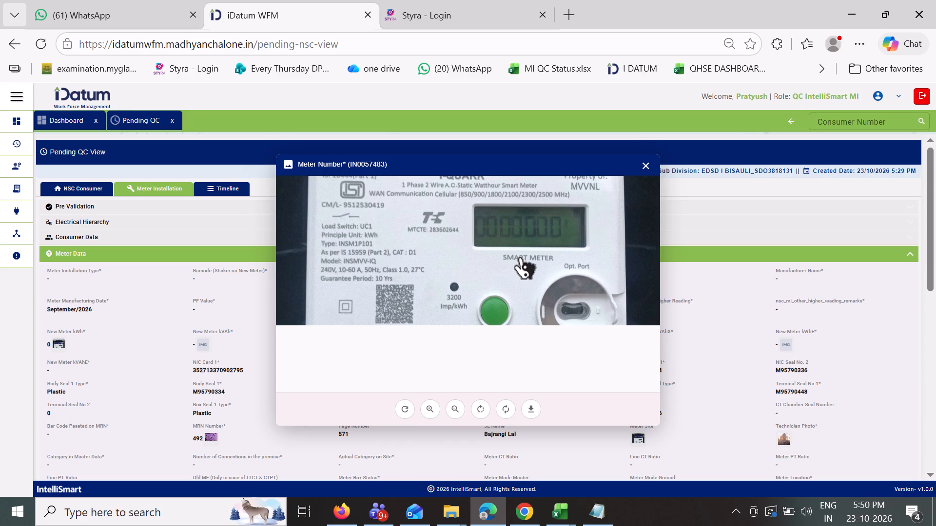
click(654, 169)
double_click(360, 281)
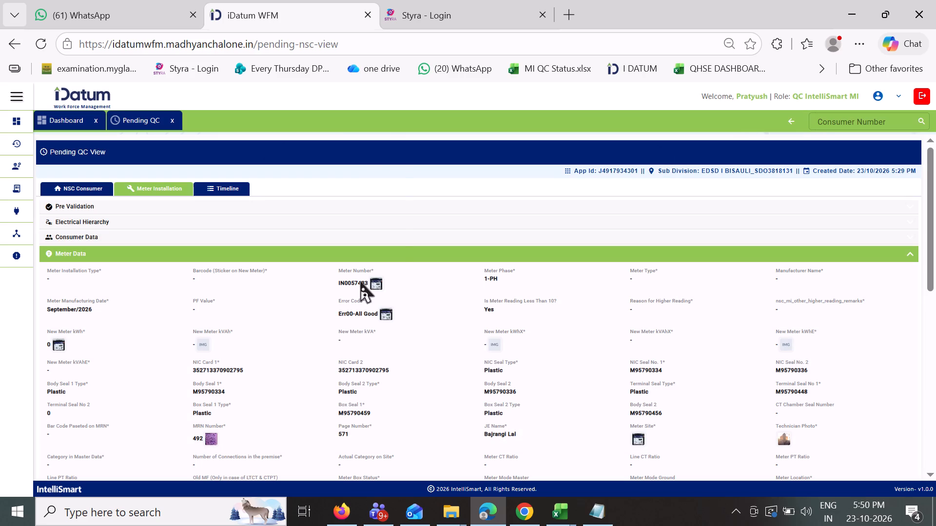
key(ctrl+c)
click(505, 515)
ctrl+double_click(322, 132)
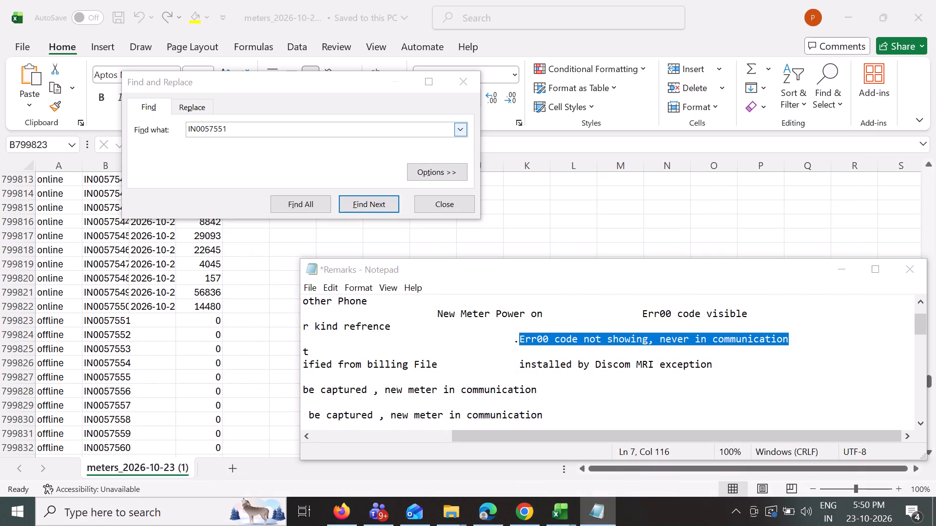
key(ctrl+v)
click(380, 198)
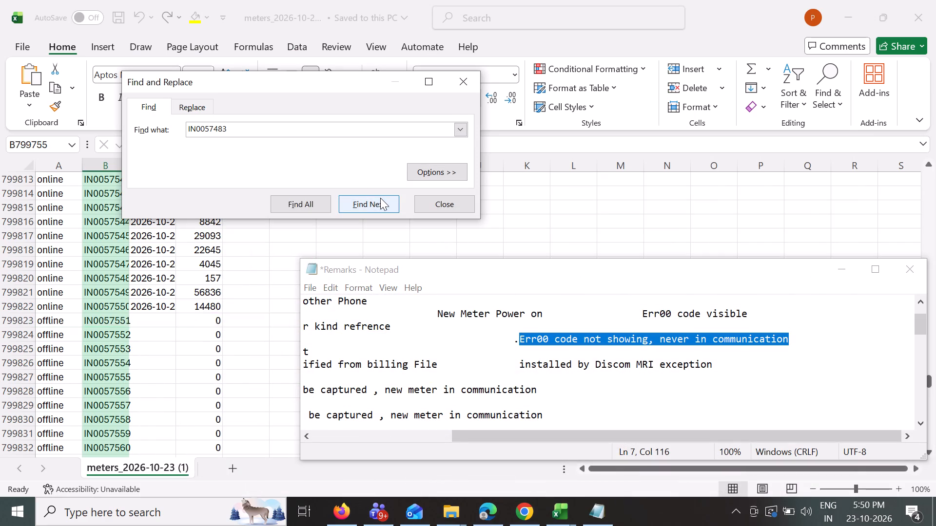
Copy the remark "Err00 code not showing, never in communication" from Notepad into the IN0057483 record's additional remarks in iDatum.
click(511, 515)
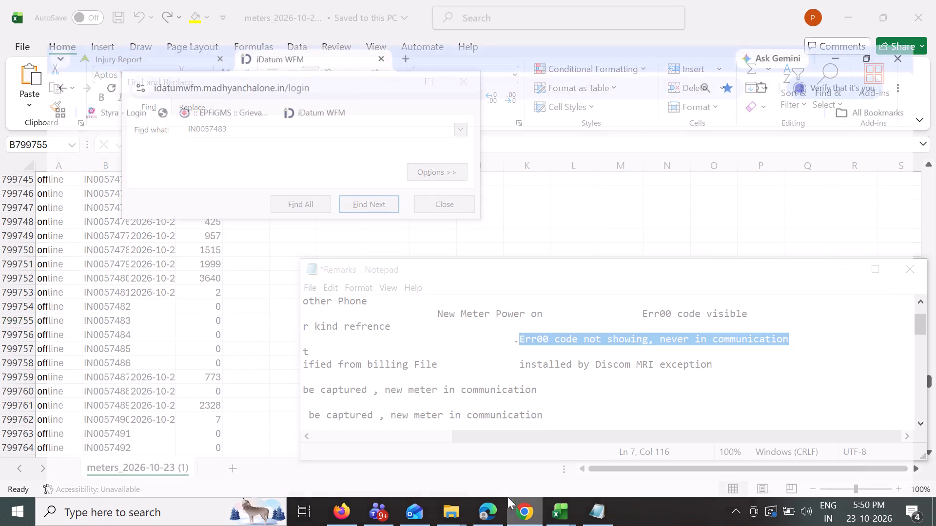
click(493, 506)
scroll(442, 317, down, 8)
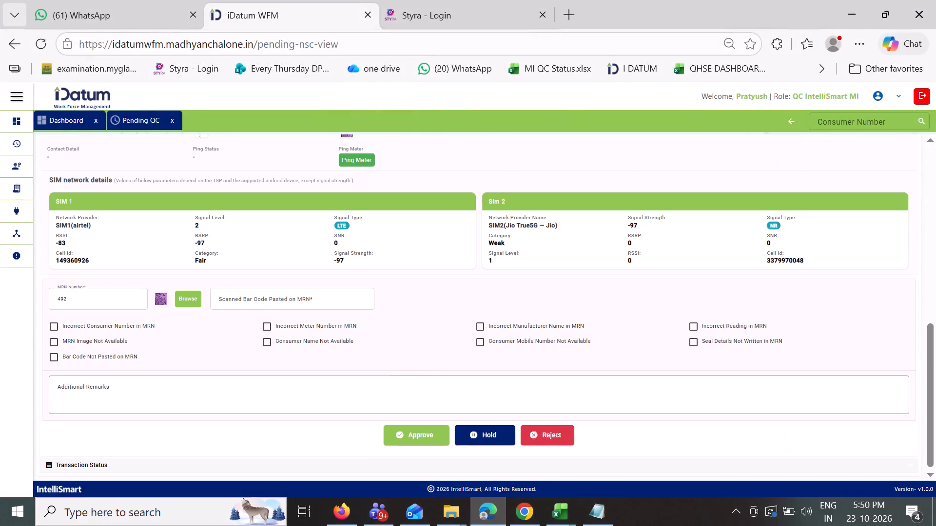
click(387, 392)
click(582, 514)
key(ctrl+c)
ctrl+click(211, 416)
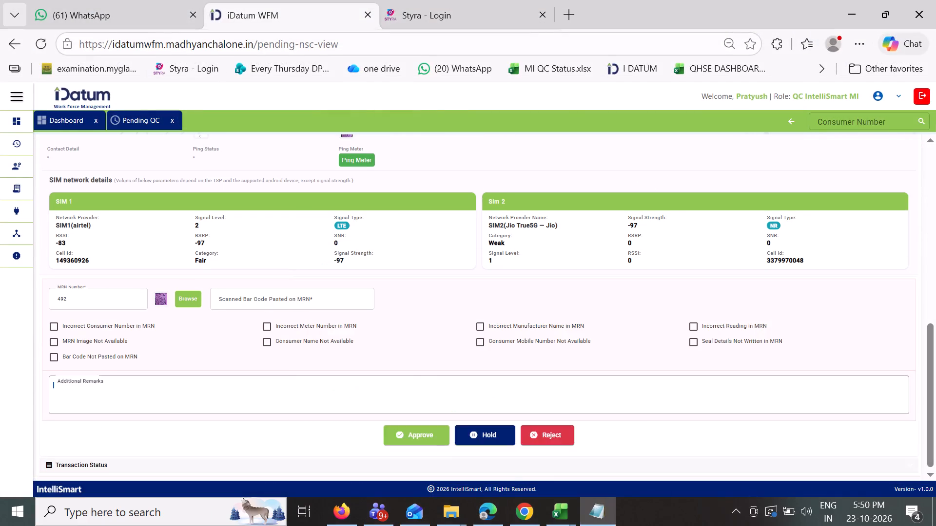
key(ctrl+v)
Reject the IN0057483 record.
click(532, 470)
click(443, 296)
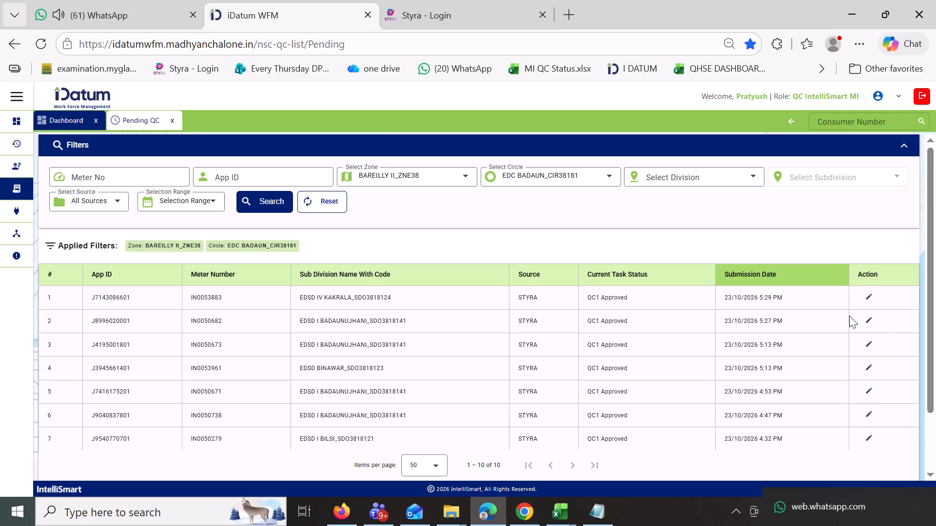
click(873, 300)
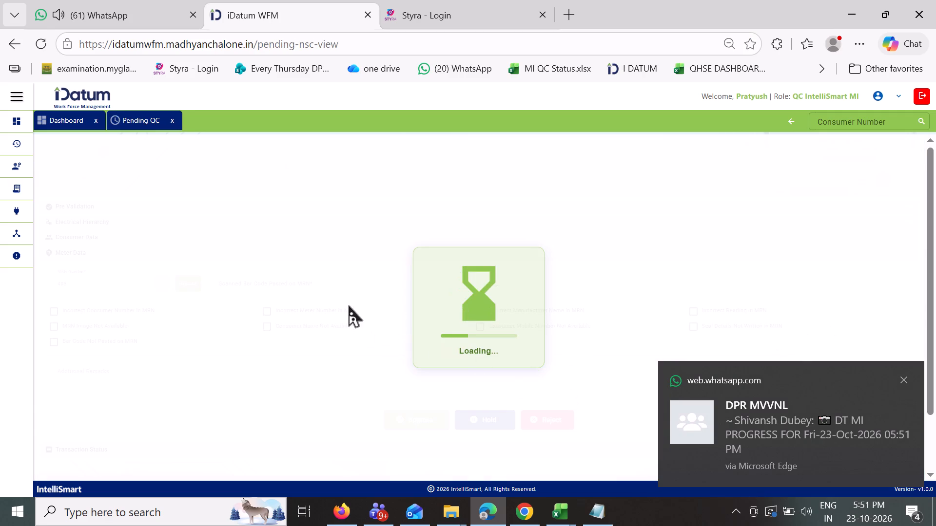
click(320, 263)
click(347, 259)
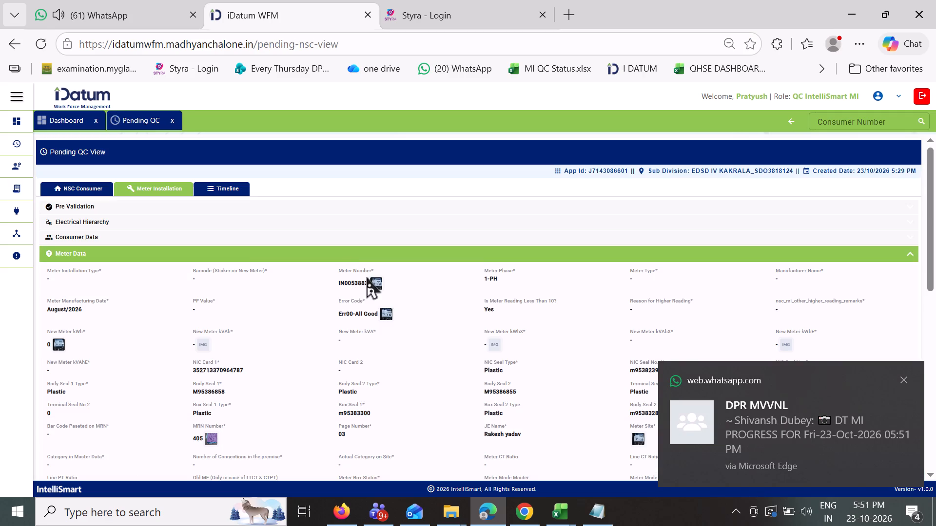
click(389, 281)
click(379, 289)
drag(422, 389, 427, 406)
triple_click(430, 411)
triple_click(430, 411)
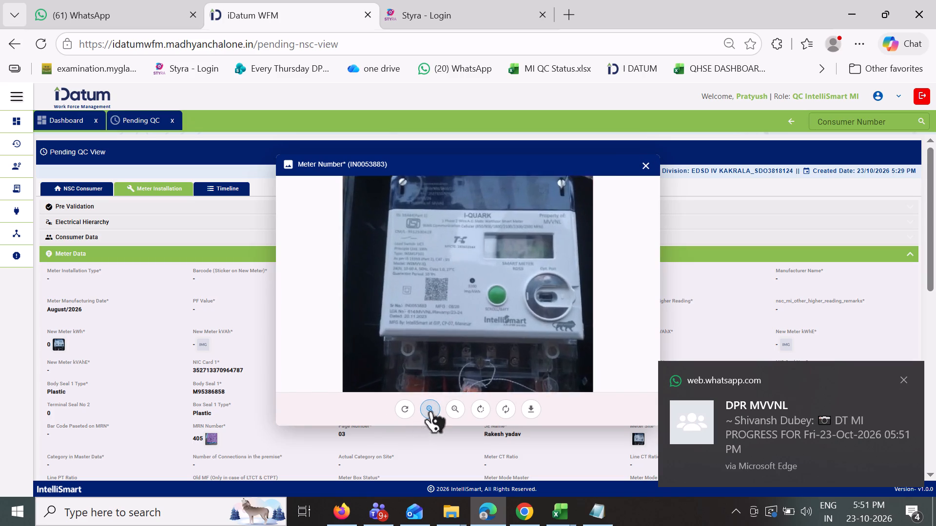
click(430, 411)
click(652, 158)
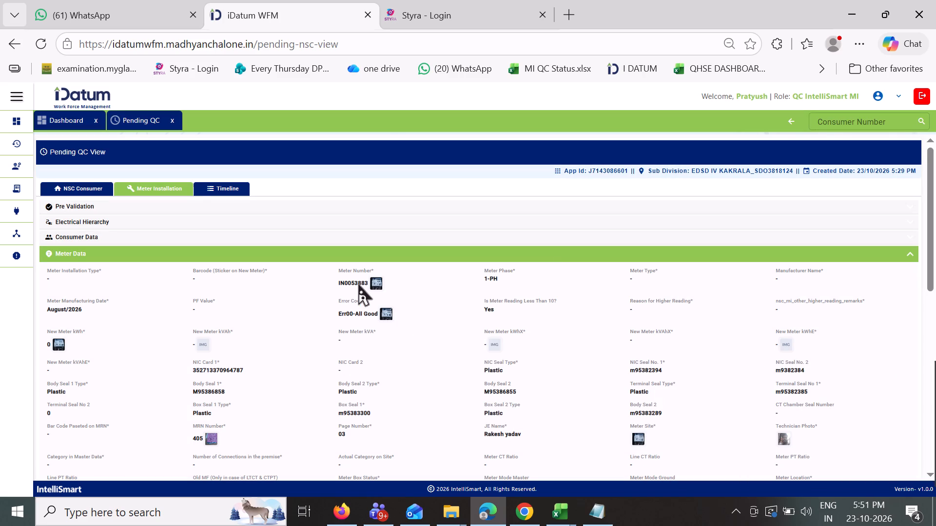
double_click(358, 284)
key(ctrl+c)
click(493, 517)
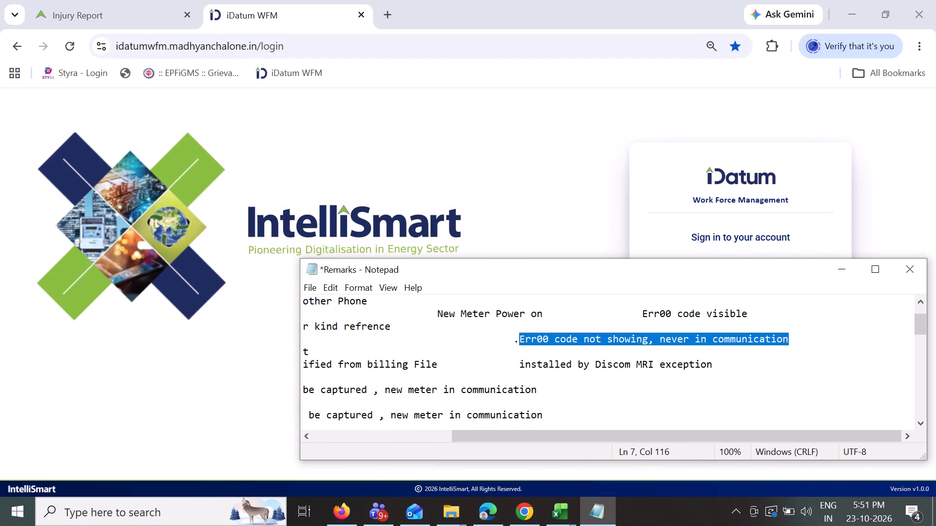
click(528, 517)
click(526, 520)
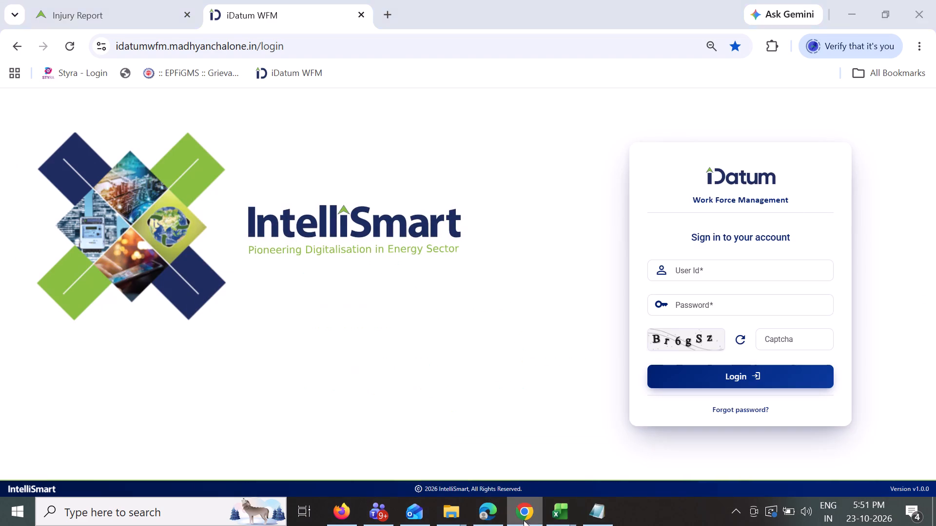
double_click(272, 129)
key(ctrl+v)
click(377, 196)
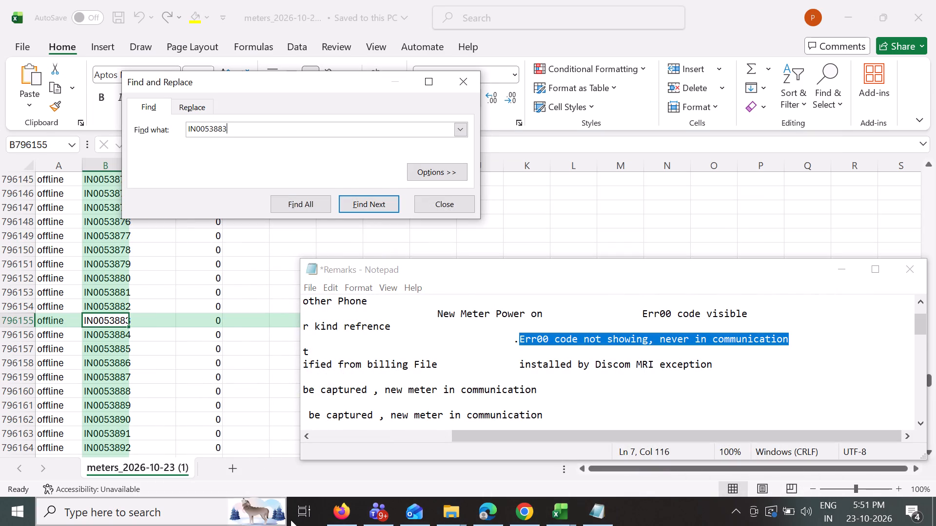
Add a new blank worksheet to the Excel meters workbook.
click(231, 468)
click(485, 510)
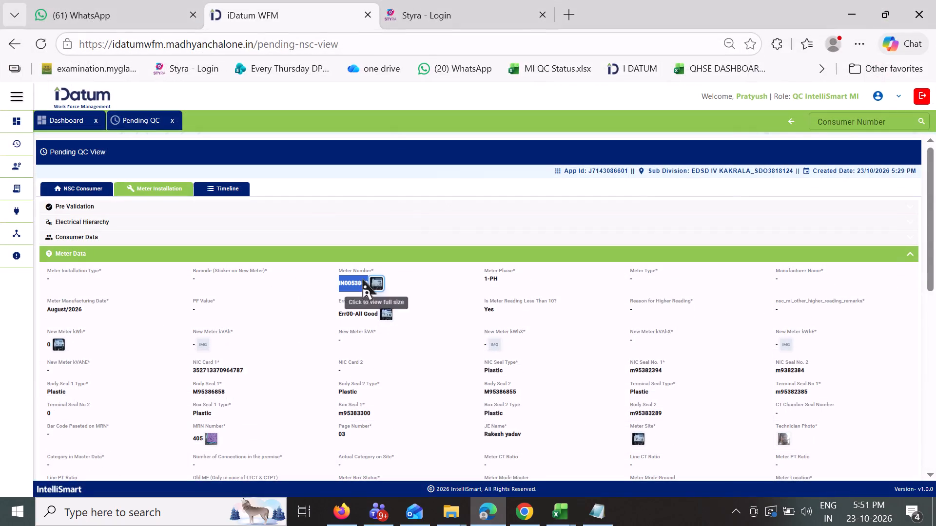
scroll(243, 418, down, 6)
click(282, 413)
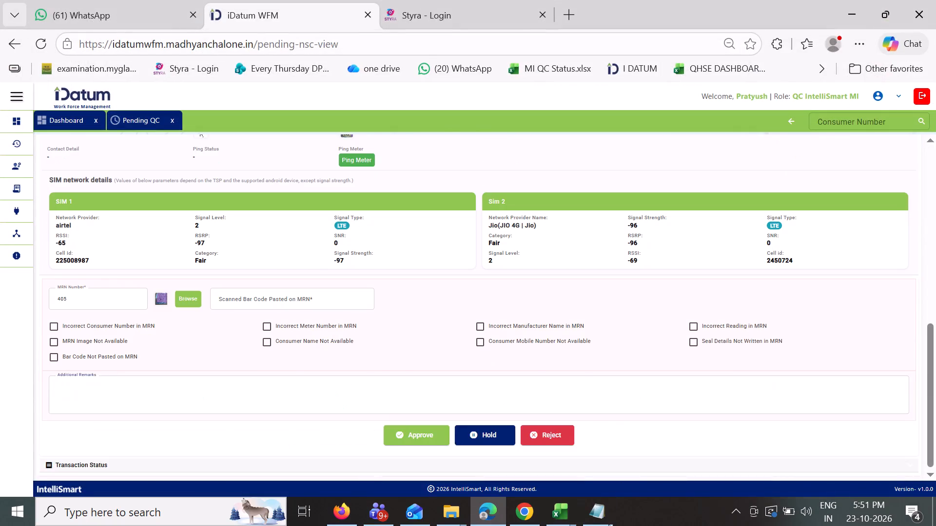
click(607, 523)
key(ctrl+c)
click(239, 336)
click(225, 381)
key(ctrl+v)
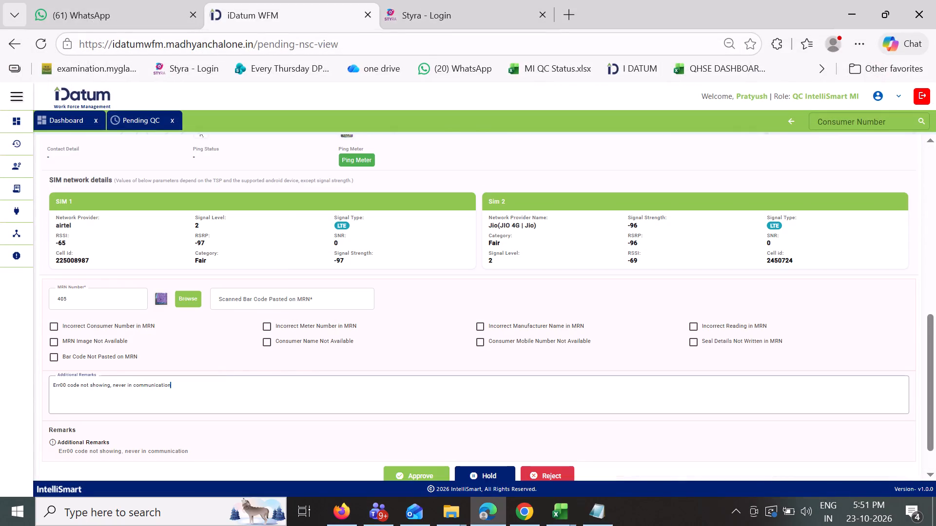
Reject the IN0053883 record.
click(532, 472)
click(464, 305)
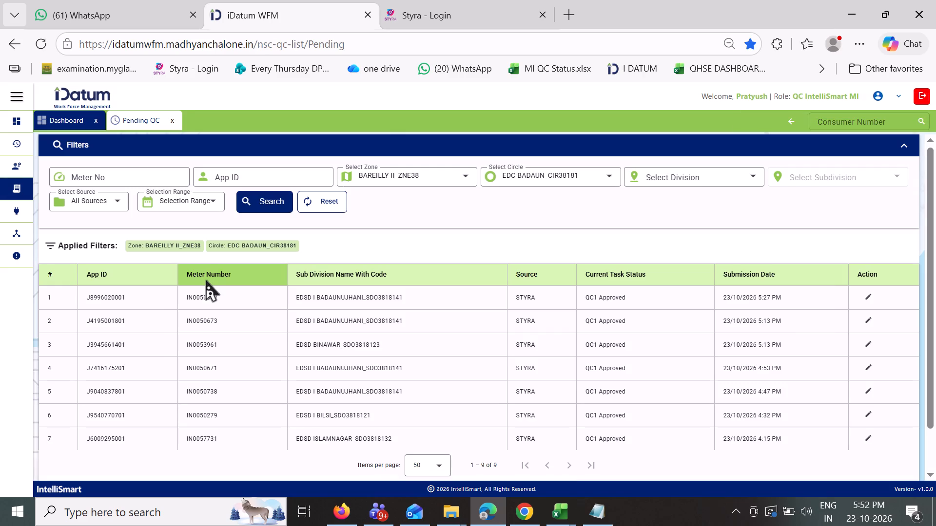
Copy the whole pending QC table for EDC BADAUN_CIR38181, headers included, from iDatum into the blank Excel worksheet starting at cell A1.
drag(49, 271, 885, 441)
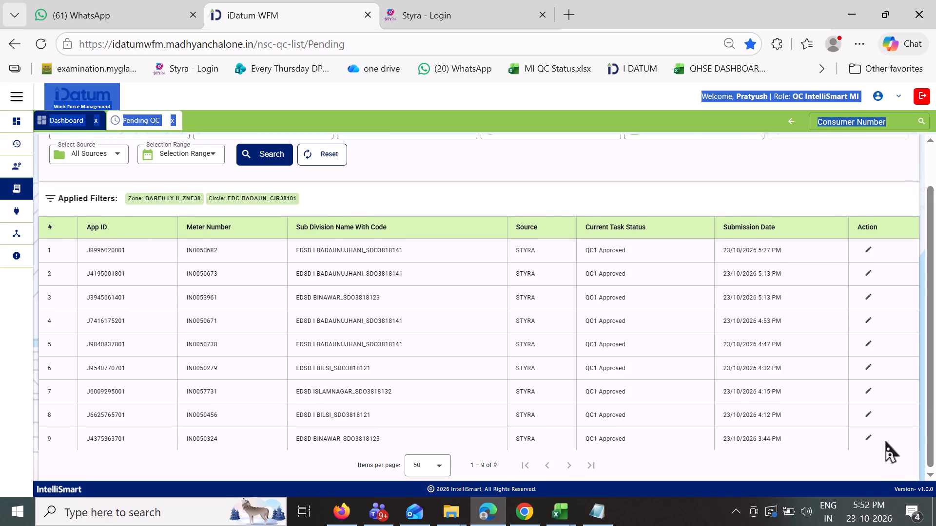
drag(885, 441, 898, 441)
drag(898, 441, 895, 420)
click(81, 229)
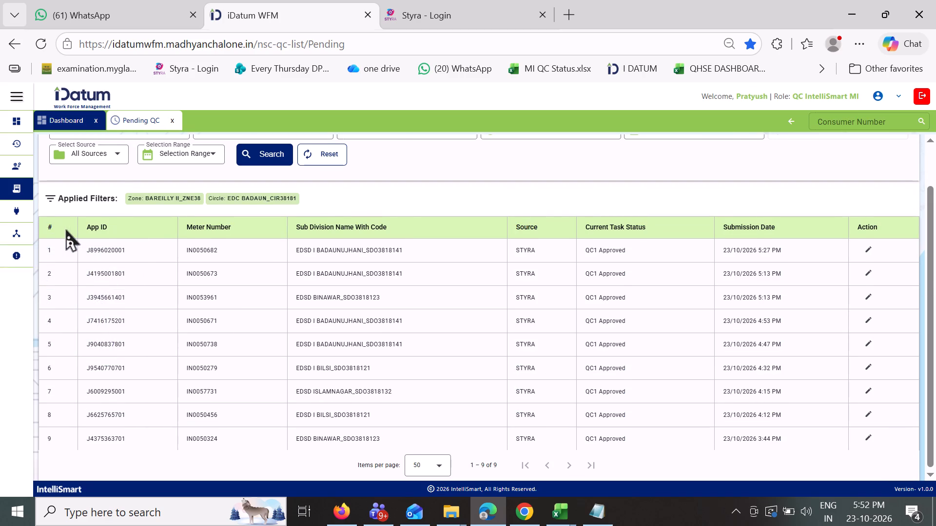
drag(45, 225, 640, 450)
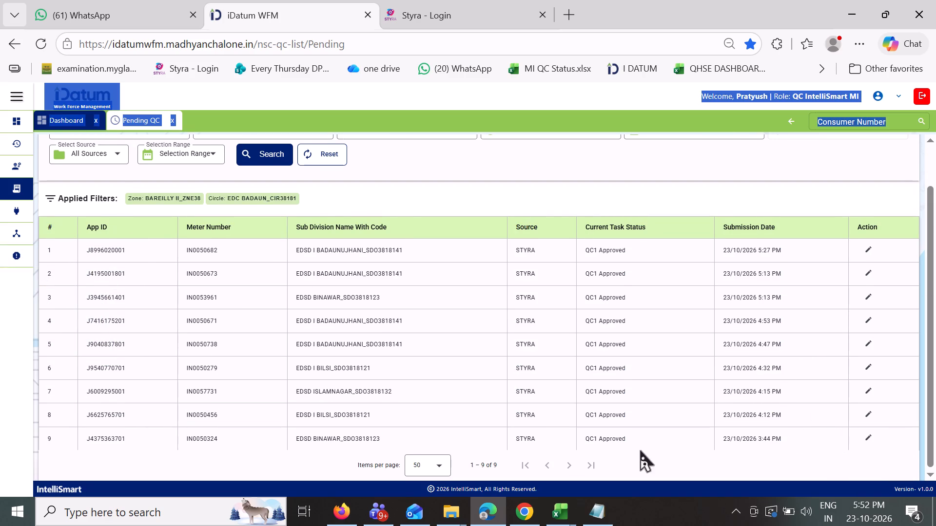
drag(640, 450, 358, 349)
click(70, 230)
drag(48, 223, 50, 226)
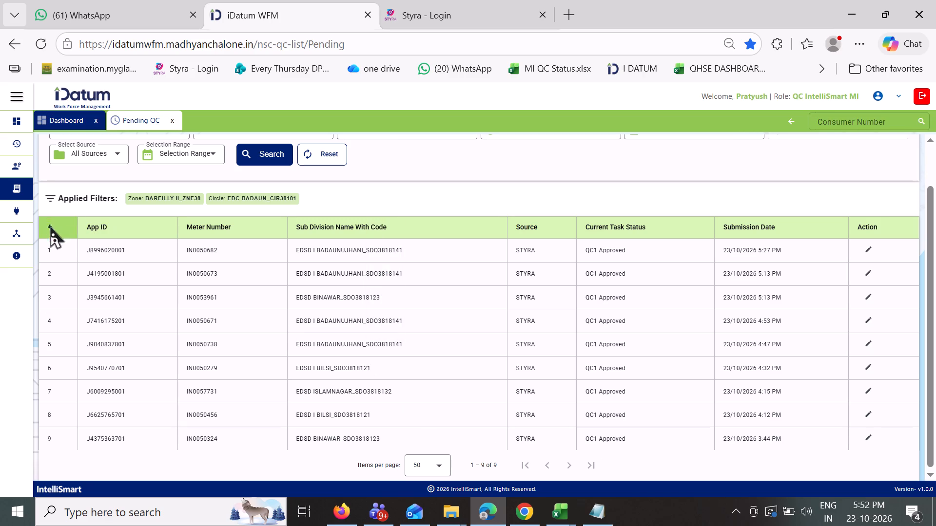
drag(50, 226, 833, 444)
key(ctrl+c)
click(486, 511)
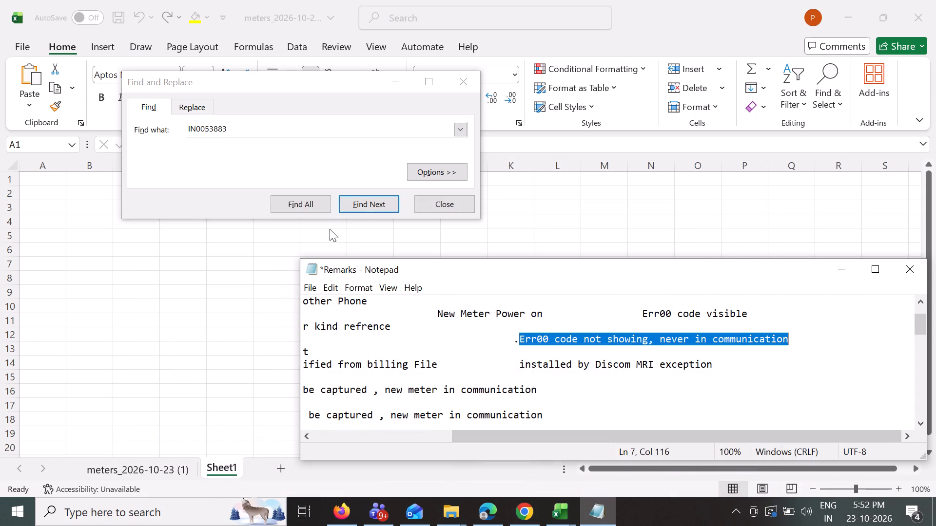
click(45, 183)
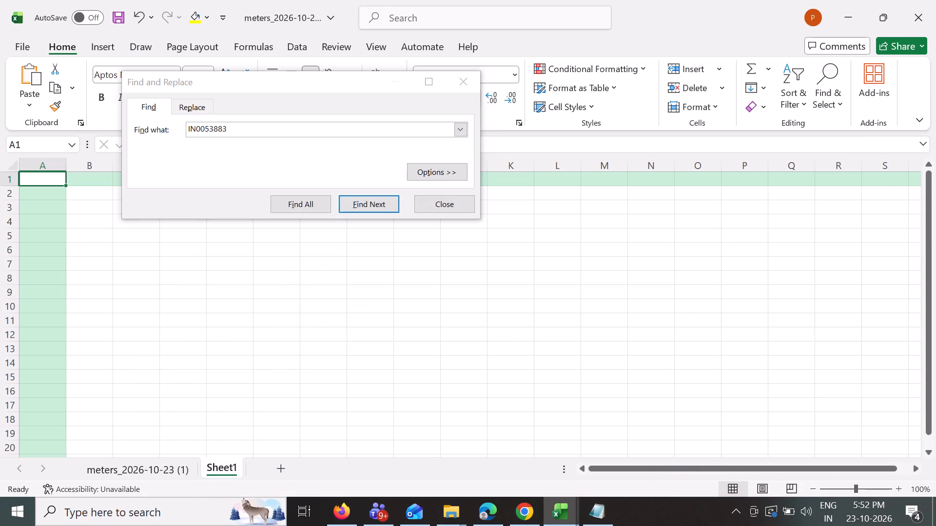
click(39, 178)
key(ctrl+v)
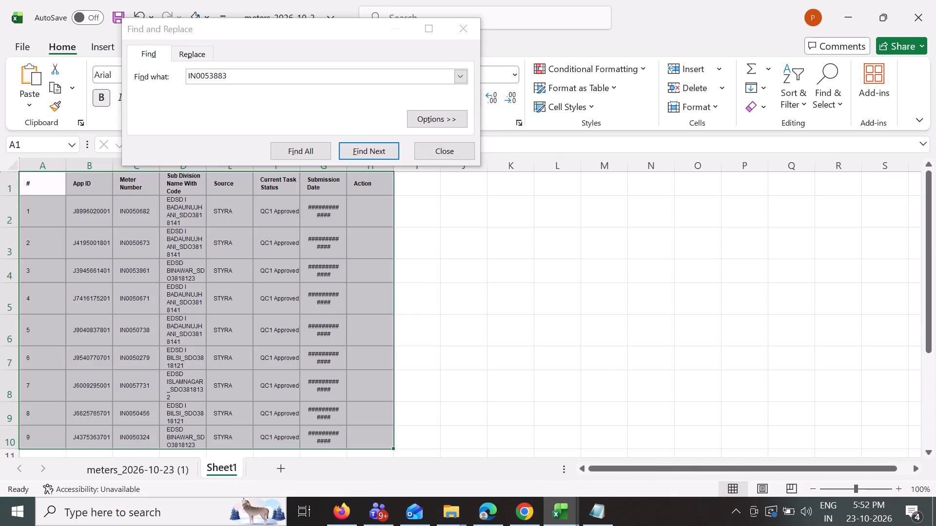
Enter an XLOOKUP in H2 matching column C meter numbers to column B of meters_2026-10-23 (1), returning that sheet's column A.
click(370, 211)
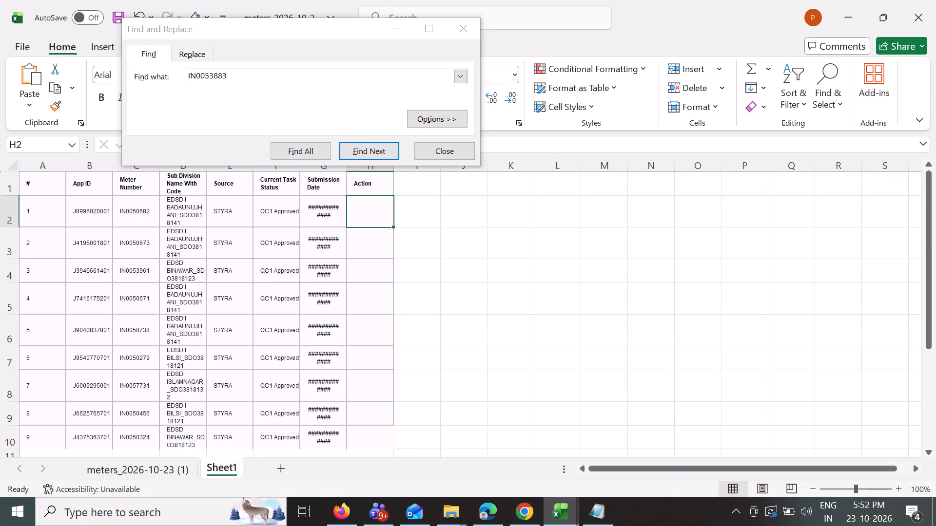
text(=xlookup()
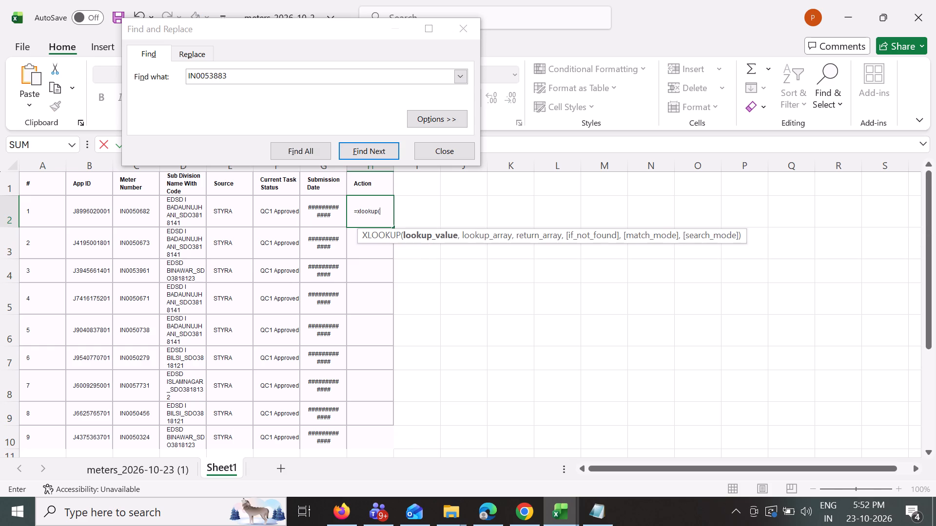
click(116, 165)
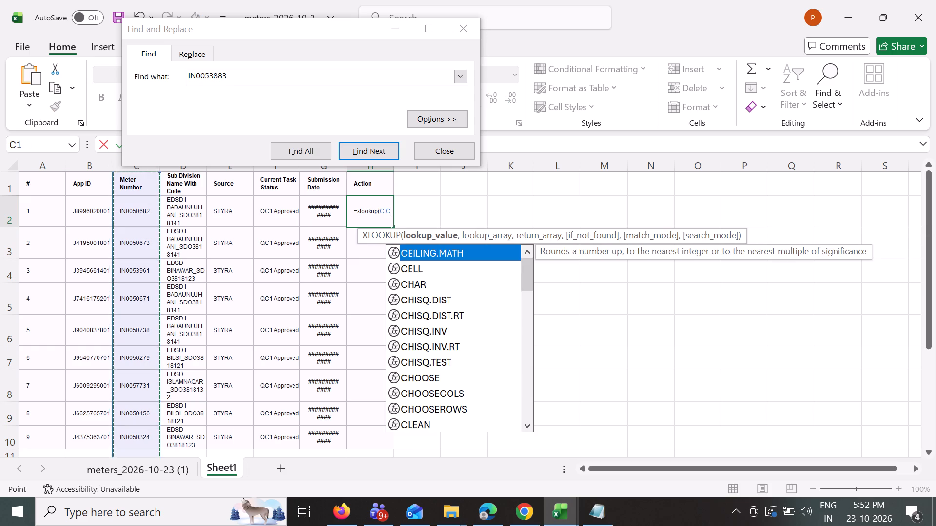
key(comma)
click(135, 471)
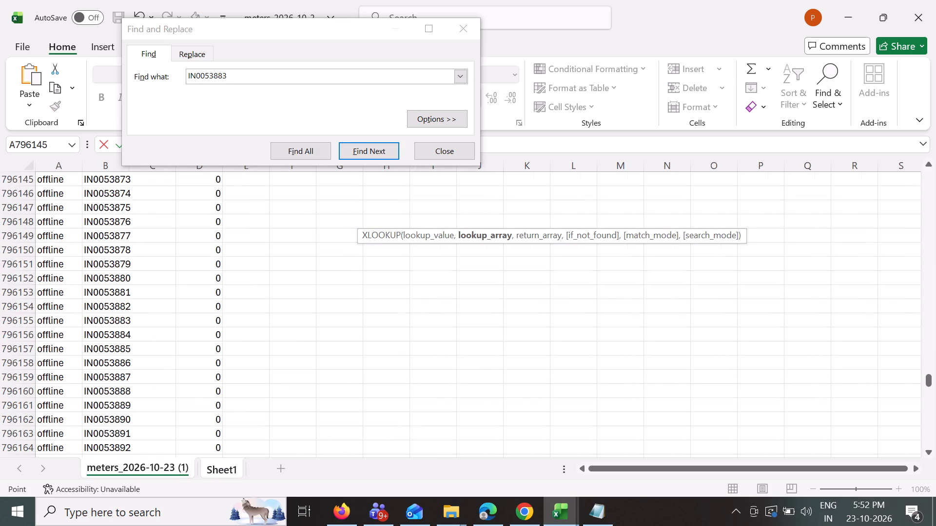
click(104, 162)
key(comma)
click(56, 172)
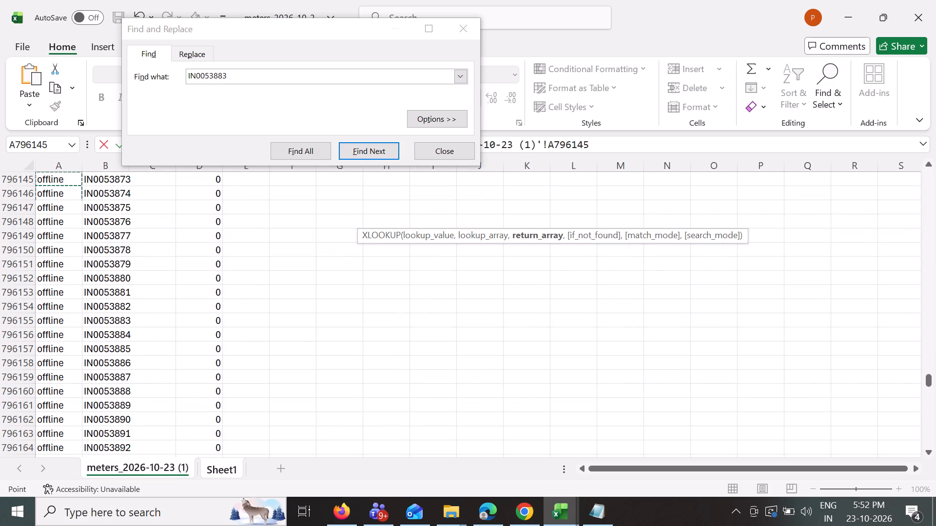
click(53, 166)
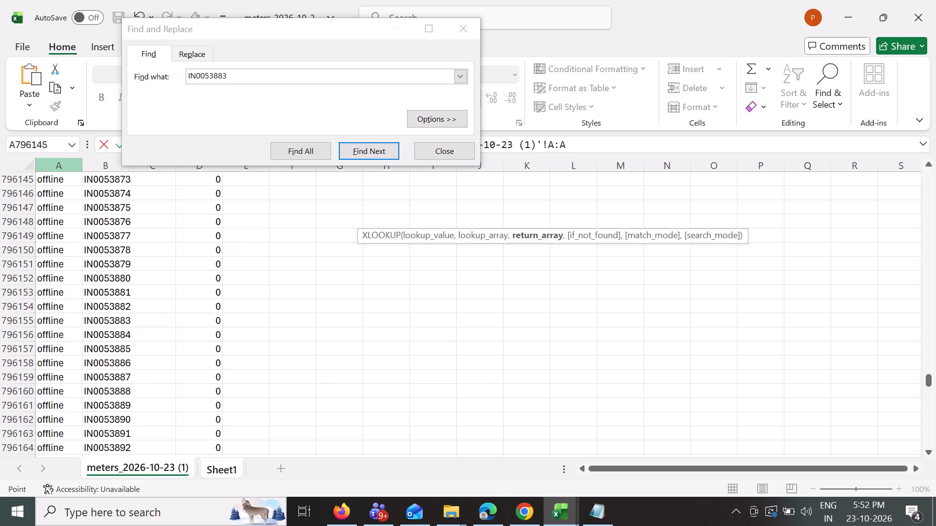
key(Return)
key(Return)
Fill the H2 lookup formula down through H10 and review the communication status of each listed meter.
click(367, 225)
click(370, 219)
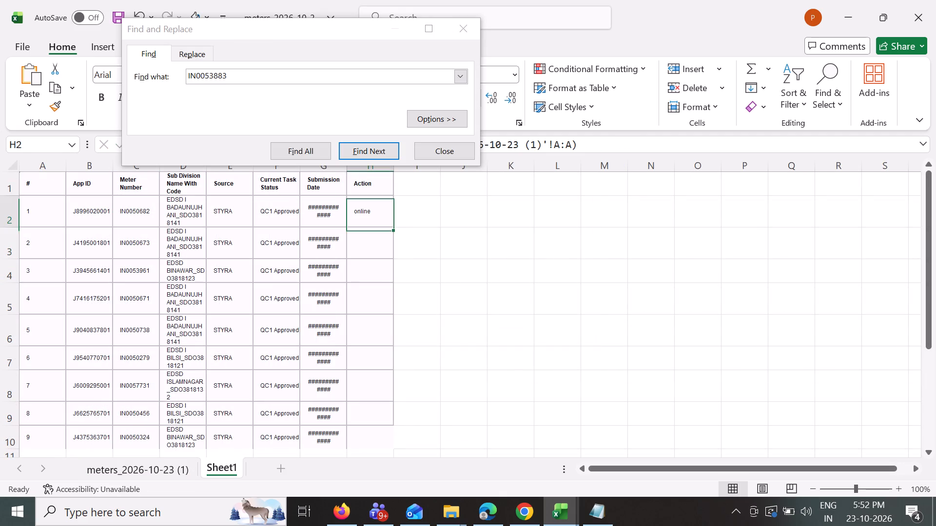
double_click(392, 226)
scroll(378, 221, down, 6)
scroll(378, 224, up, 4)
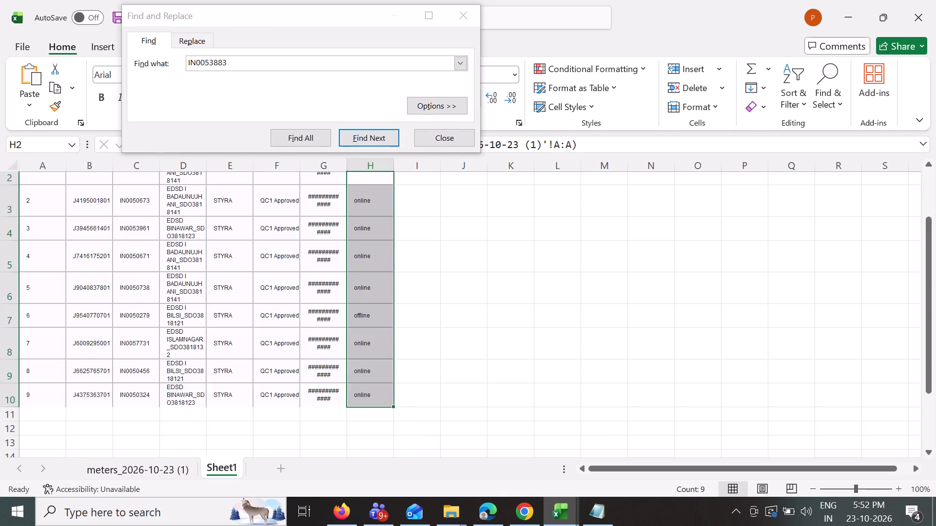
scroll(378, 224, up, 6)
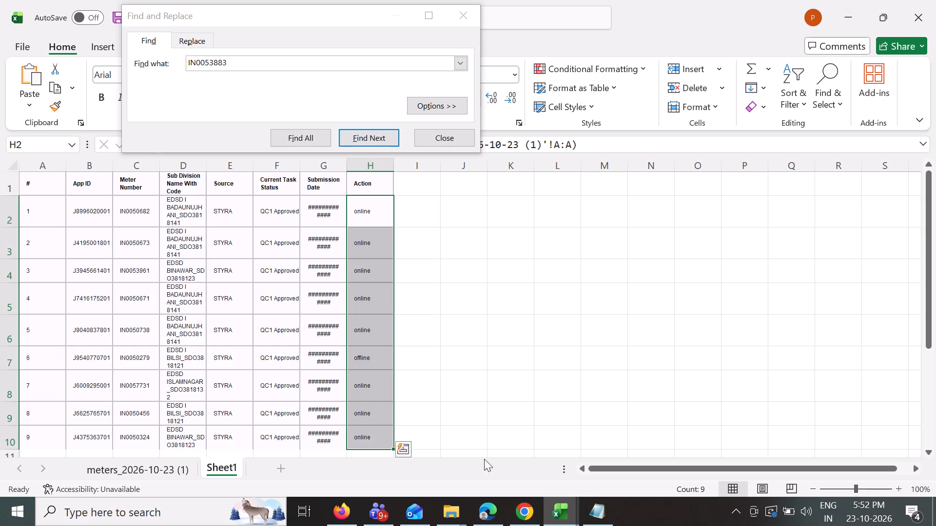
click(558, 513)
click(510, 524)
click(488, 518)
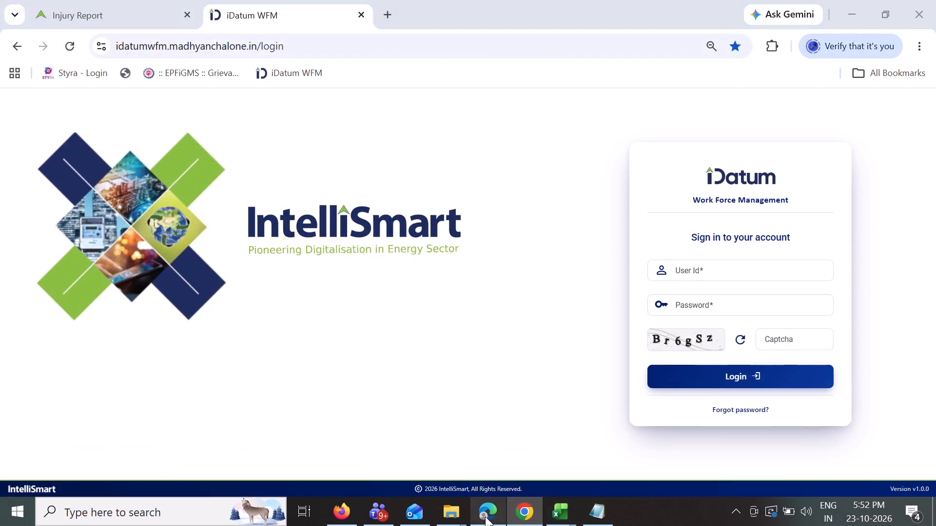
click(589, 266)
click(818, 263)
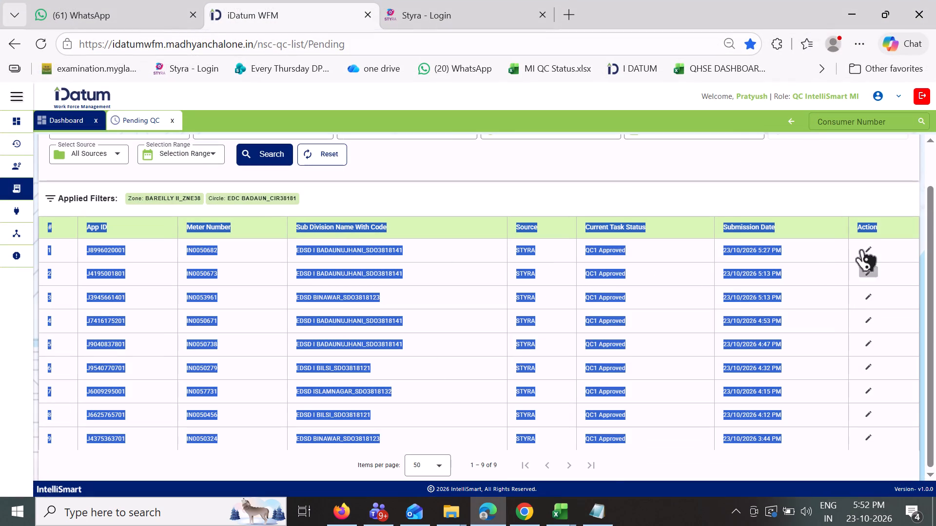
click(861, 249)
click(278, 214)
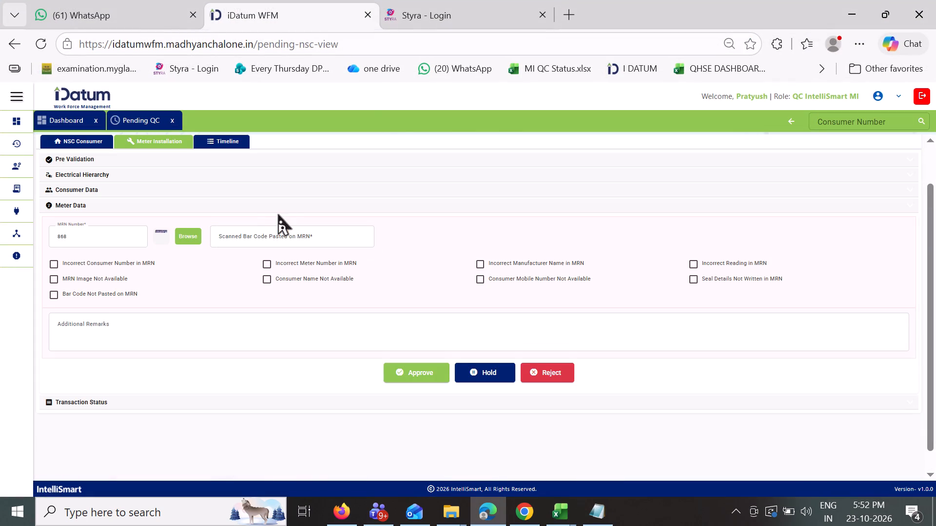
click(281, 210)
click(369, 236)
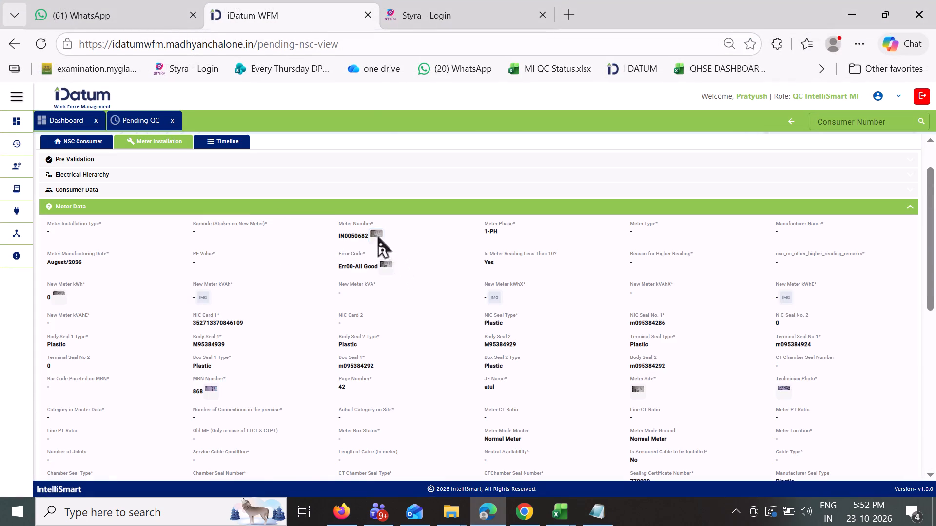
click(378, 236)
triple_click(435, 413)
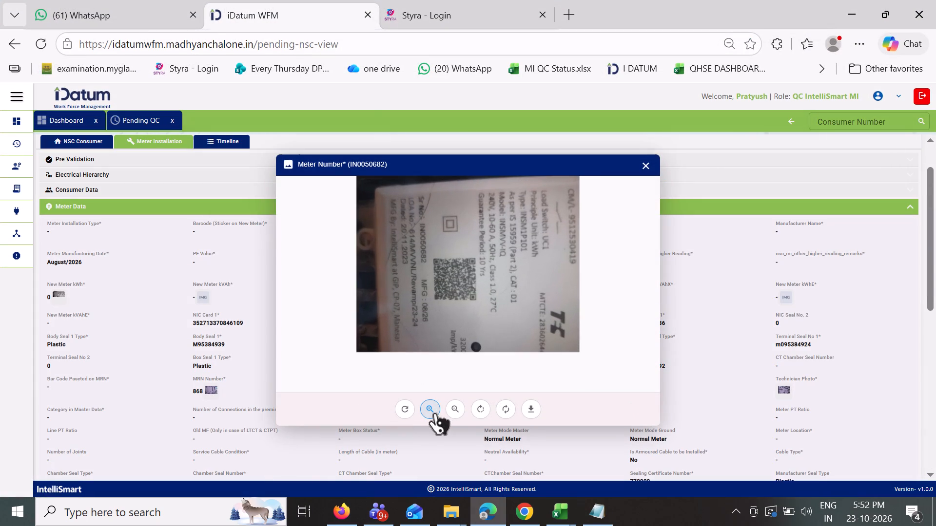
double_click(493, 410)
double_click(487, 410)
drag(503, 320, 477, 343)
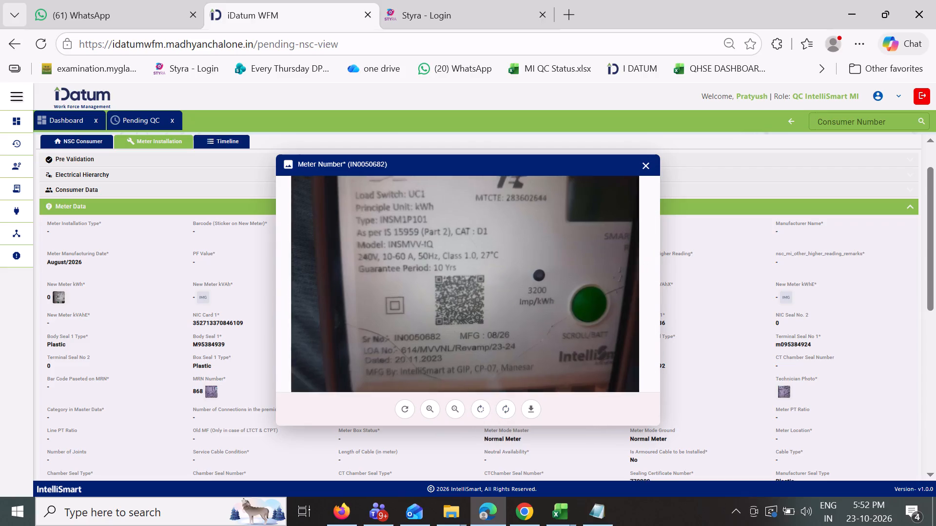
drag(477, 343, 466, 318)
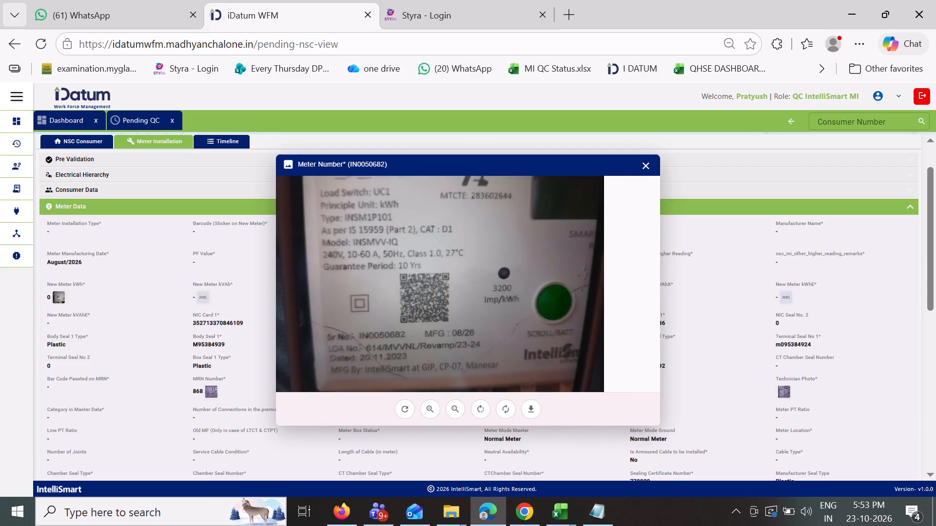
drag(466, 318, 466, 317)
click(215, 346)
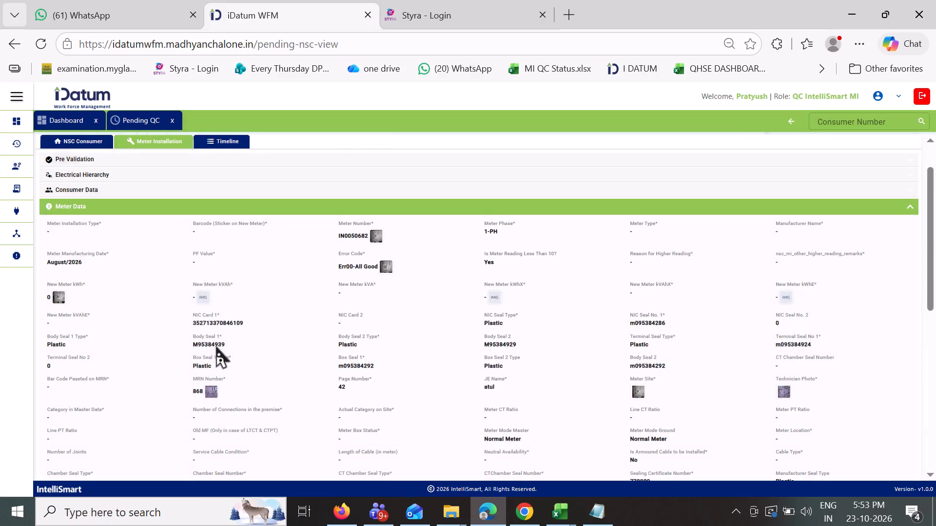
scroll(240, 361, down, 7)
click(339, 415)
click(610, 524)
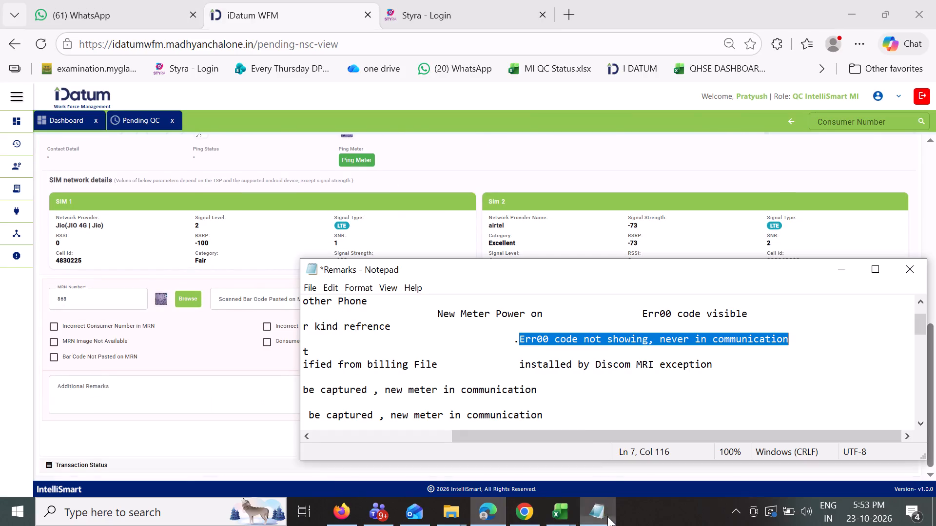
scroll(419, 375, up, 4)
drag(583, 436, 341, 432)
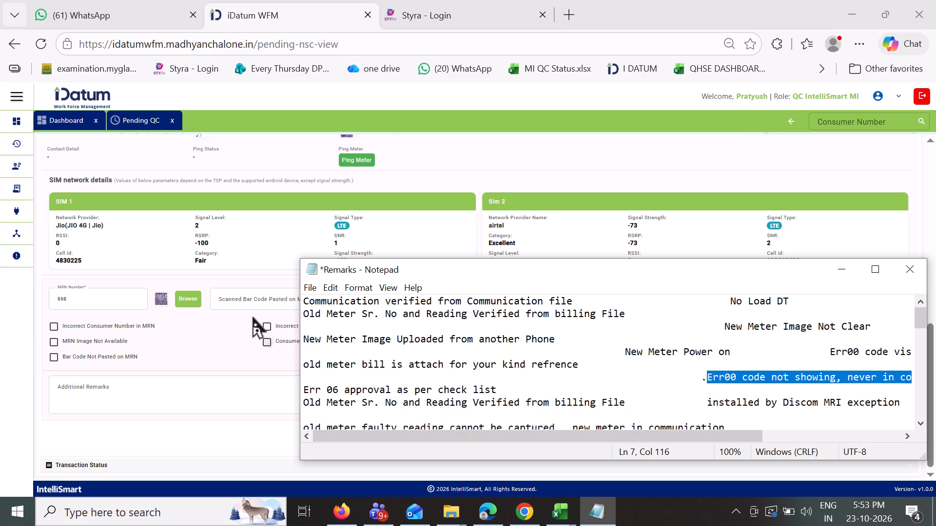
drag(303, 340, 587, 336)
key(ctrl+c)
click(166, 375)
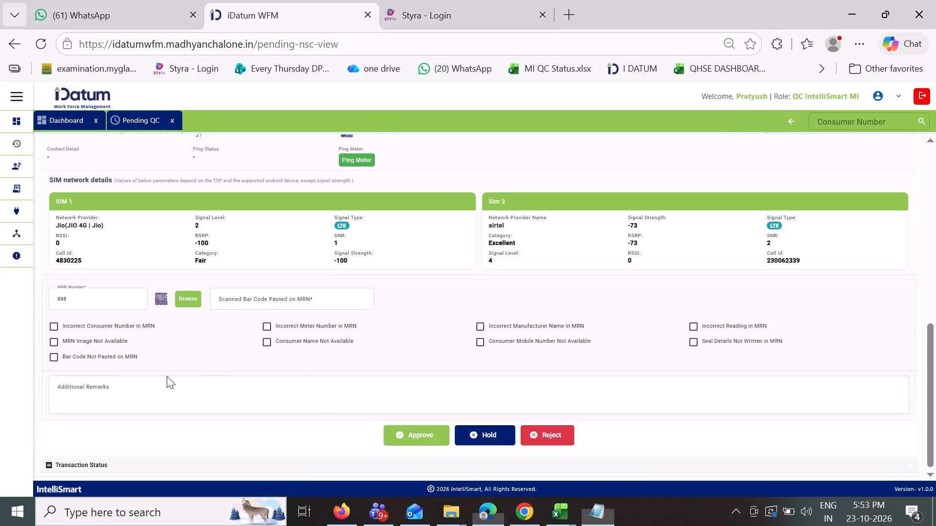
key(ctrl+v)
click(372, 415)
key(ctrl+v)
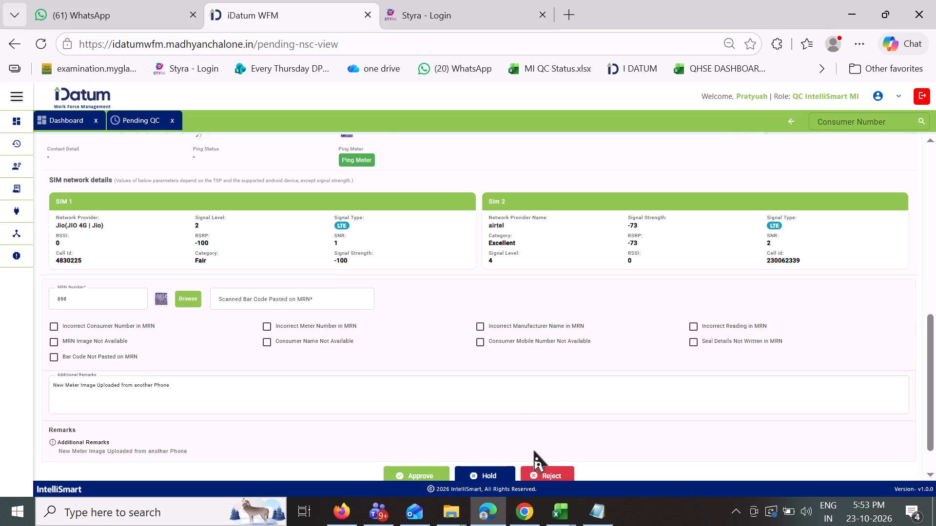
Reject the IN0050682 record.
click(550, 471)
click(461, 322)
click(461, 313)
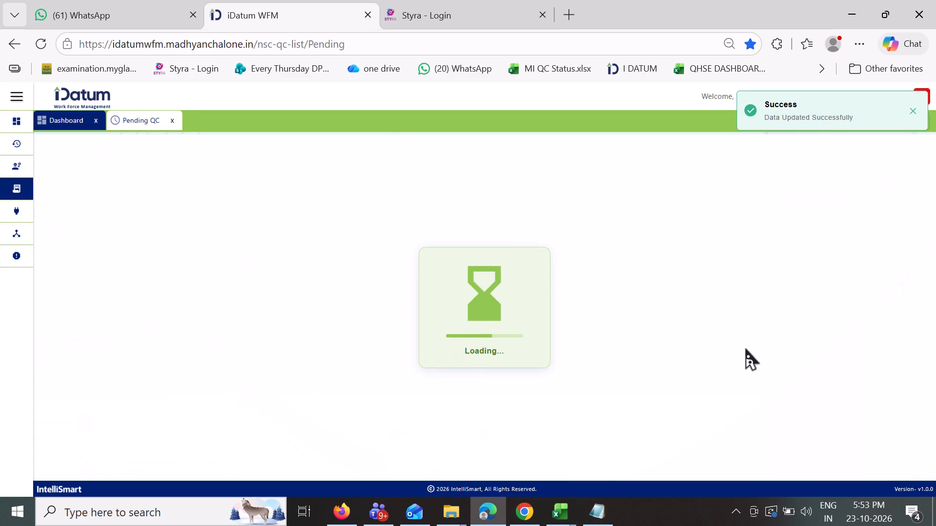
Copy the phrase "new meter in communication" from the Remarks file in Notepad.
click(608, 504)
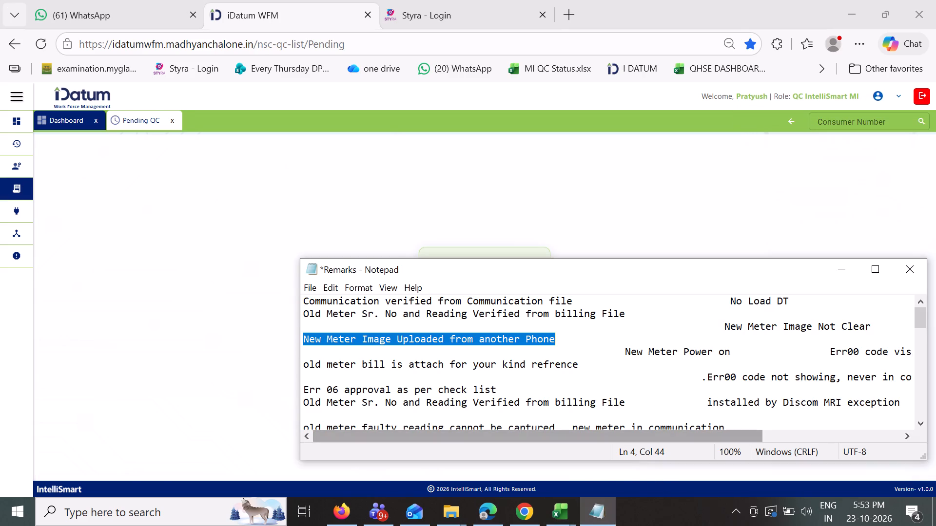
scroll(586, 408, down, 1)
drag(574, 391, 710, 388)
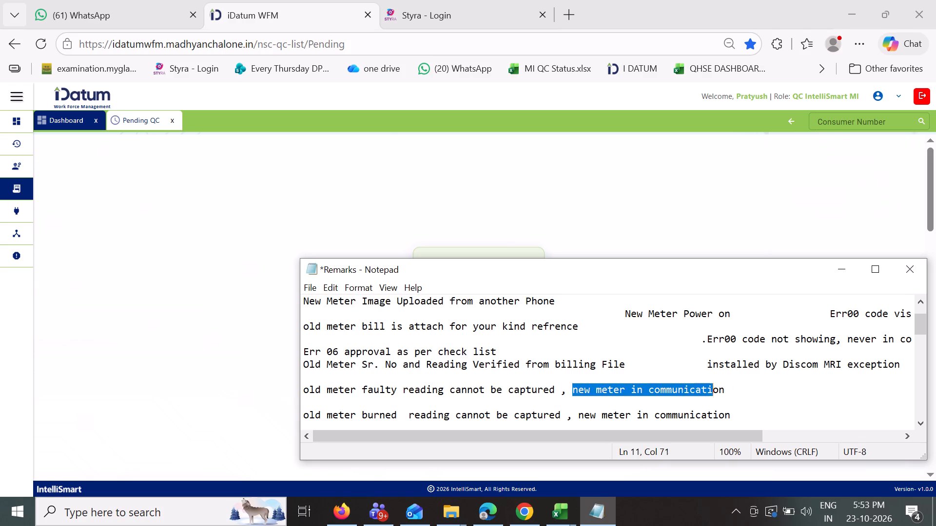
drag(710, 388, 728, 390)
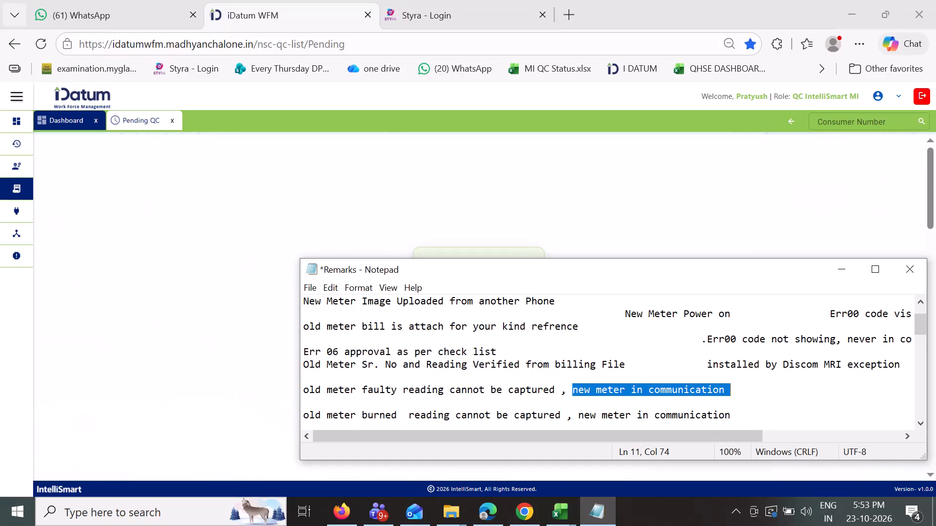
drag(728, 390, 723, 389)
key(ctrl+c)
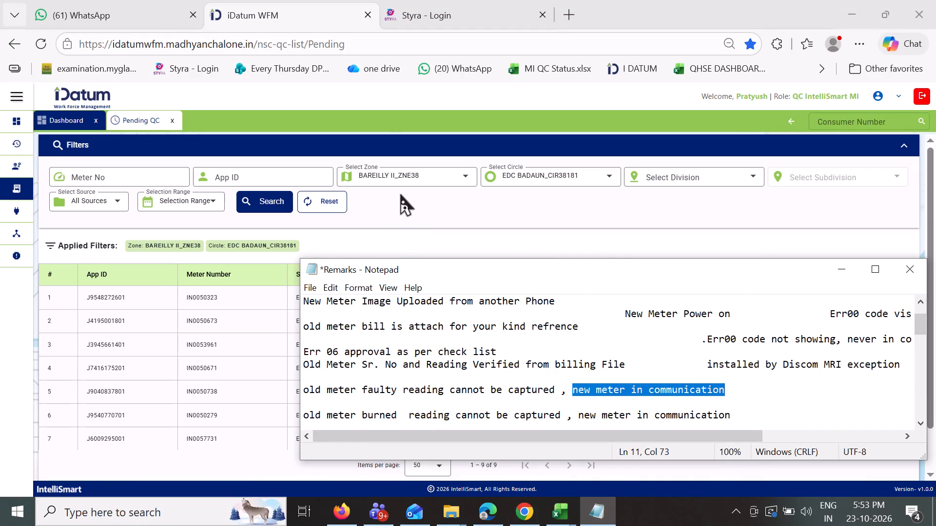
click(400, 194)
click(870, 300)
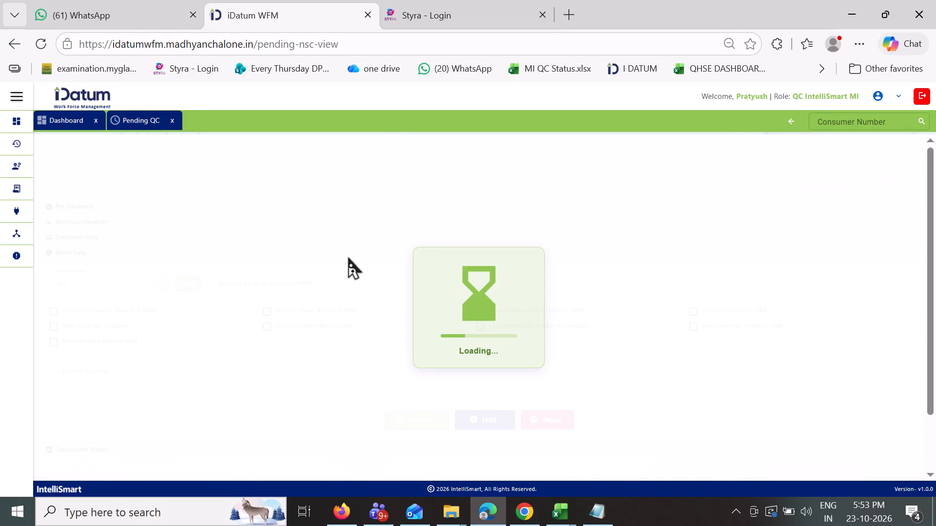
click(332, 252)
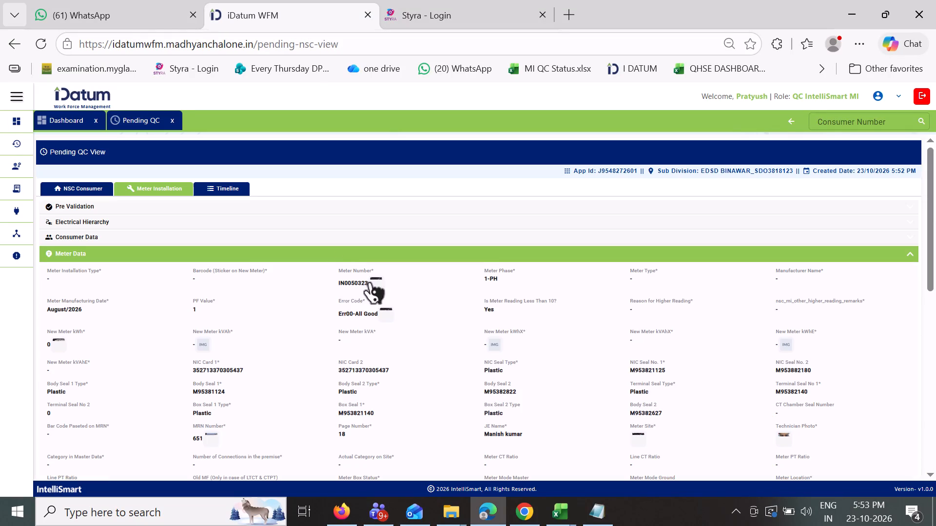
click(382, 282)
click(422, 397)
triple_click(423, 401)
triple_click(423, 401)
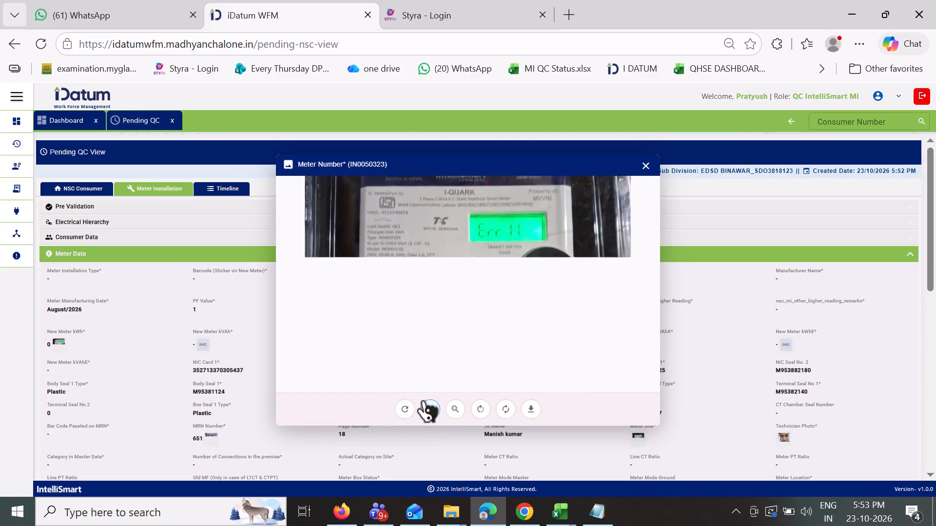
drag(492, 247, 498, 203)
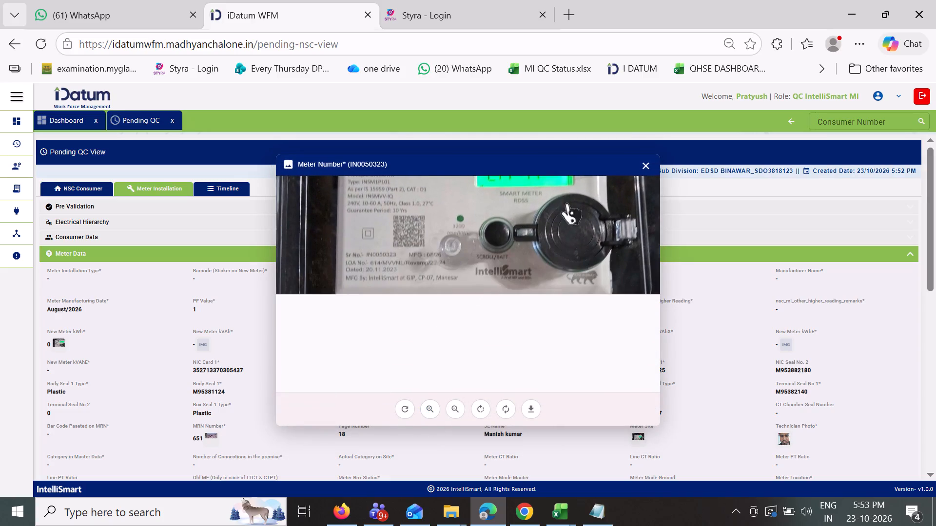
click(664, 163)
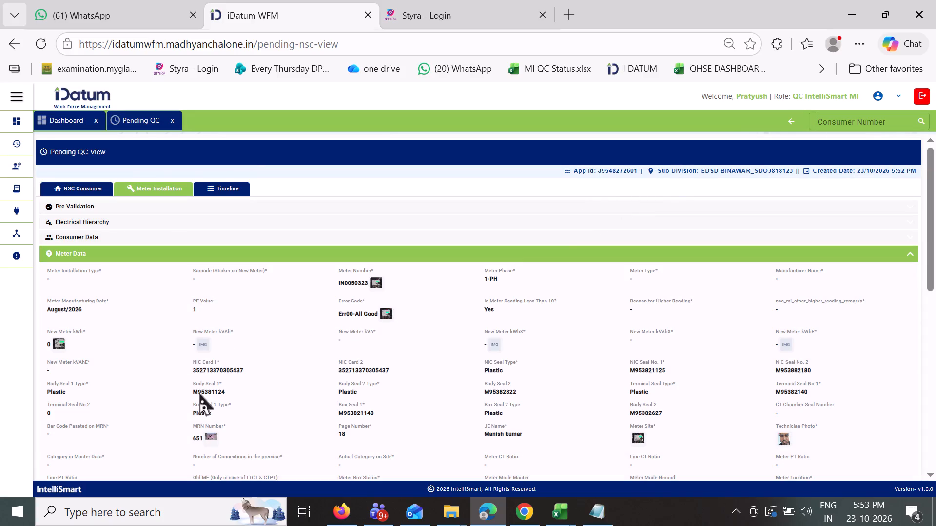
Examine the MRN 651 image, rotated and enlarged, to check its handwritten consumer, meter and seal details.
click(214, 436)
click(494, 407)
triple_click(486, 410)
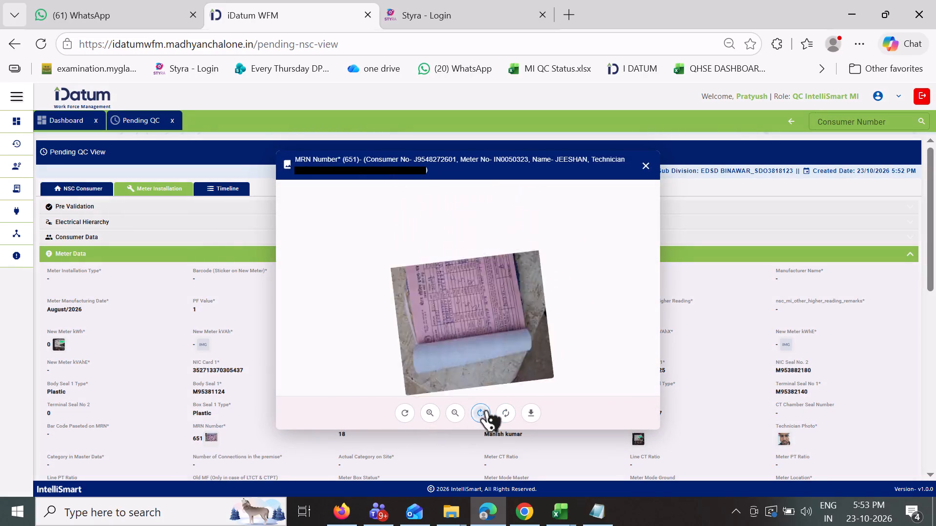
triple_click(436, 414)
triple_click(436, 414)
click(436, 414)
drag(460, 386, 433, 382)
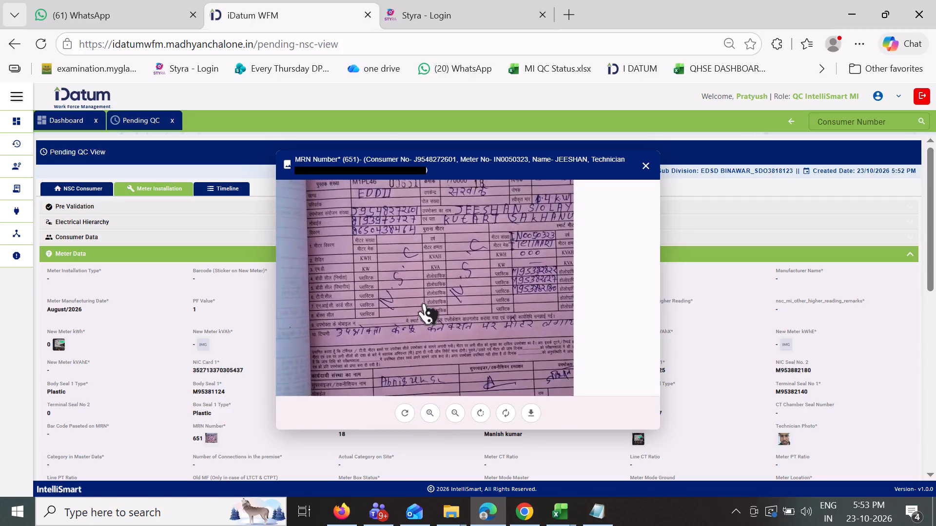
click(639, 169)
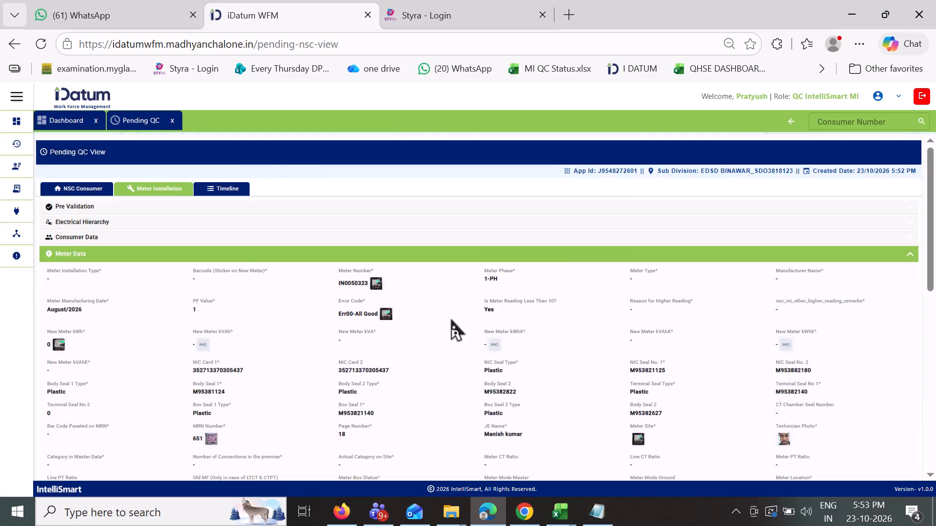
scroll(451, 319, down, 6)
ctrl+click(419, 393)
key(ctrl+v)
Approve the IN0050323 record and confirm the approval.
click(556, 471)
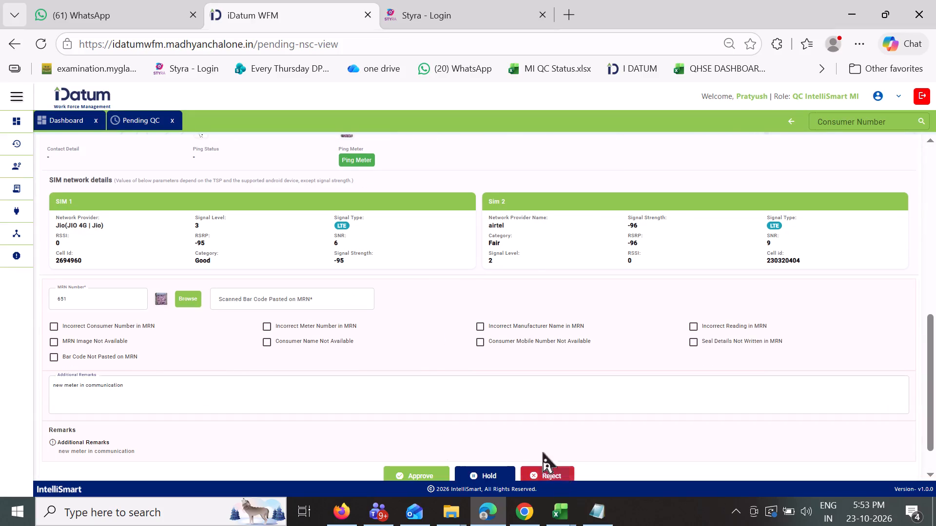
click(498, 300)
click(416, 461)
click(460, 311)
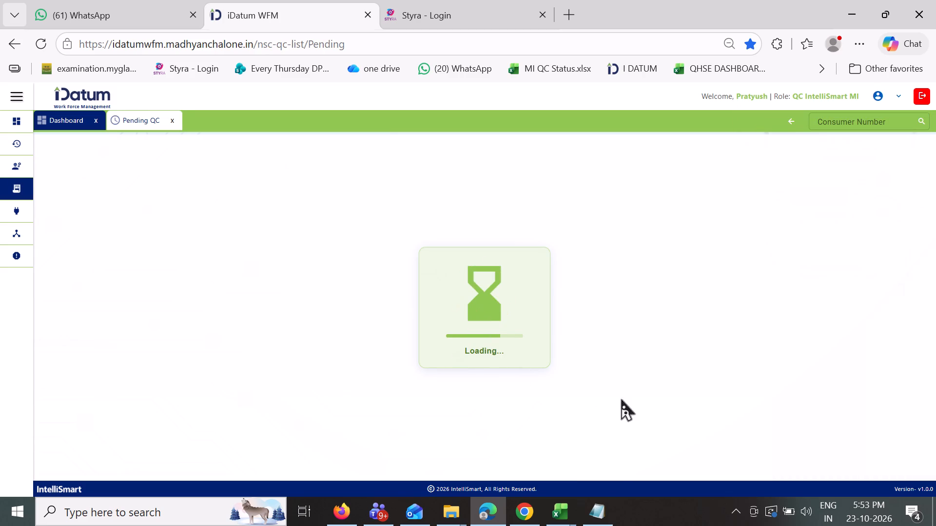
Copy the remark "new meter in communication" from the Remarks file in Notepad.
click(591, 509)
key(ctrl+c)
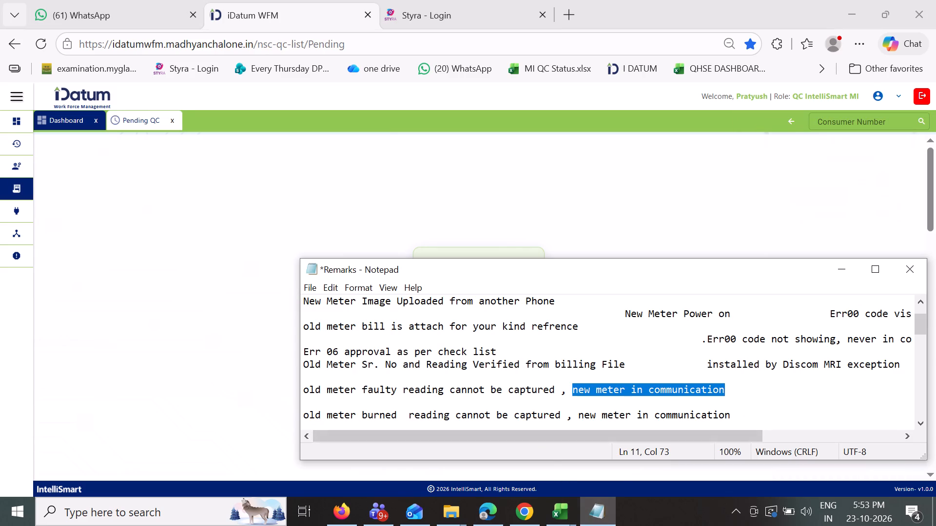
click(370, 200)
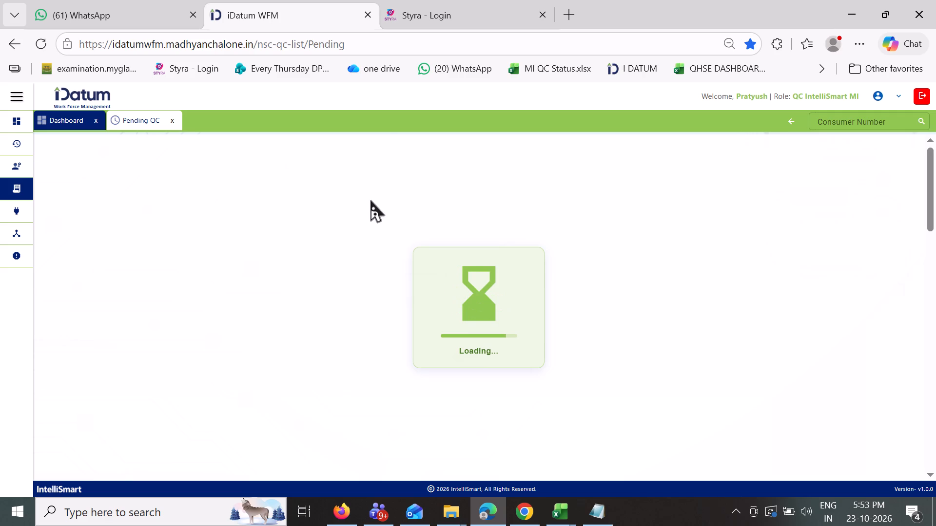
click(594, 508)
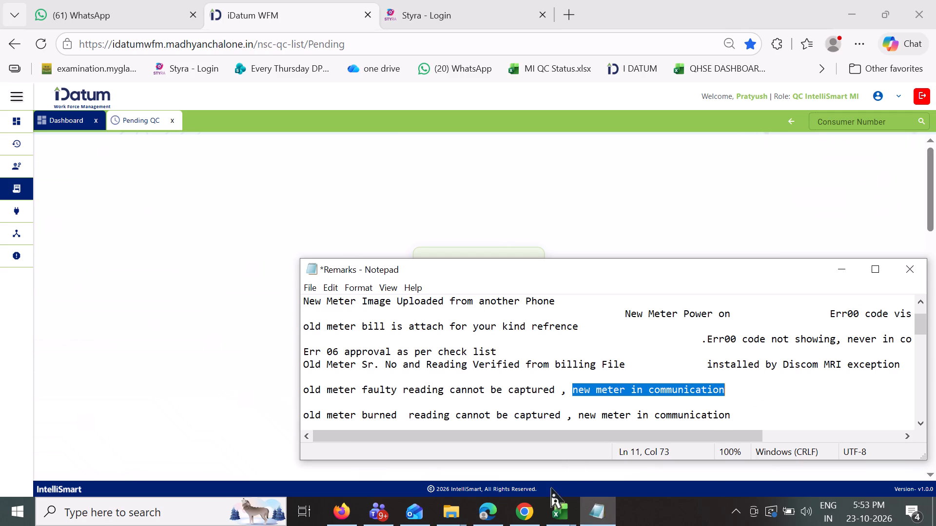
click(557, 507)
click(587, 448)
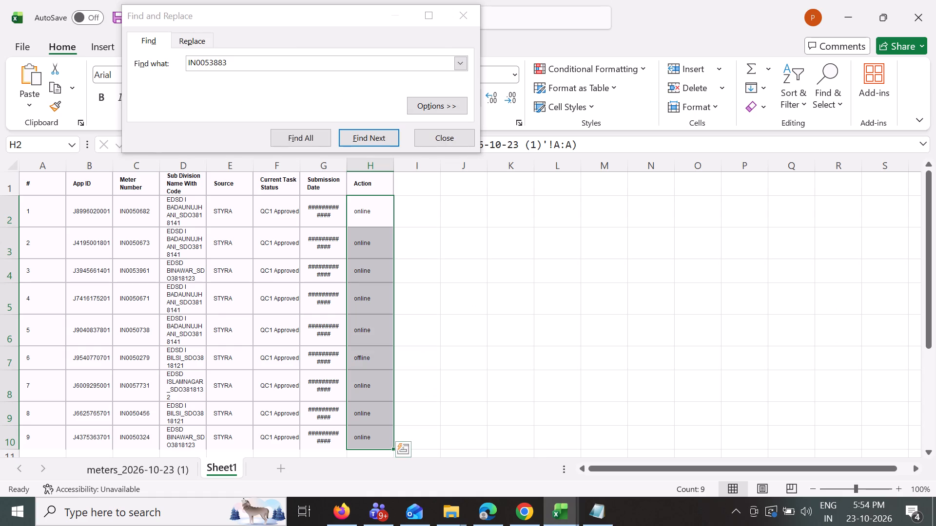
drag(361, 359, 43, 372)
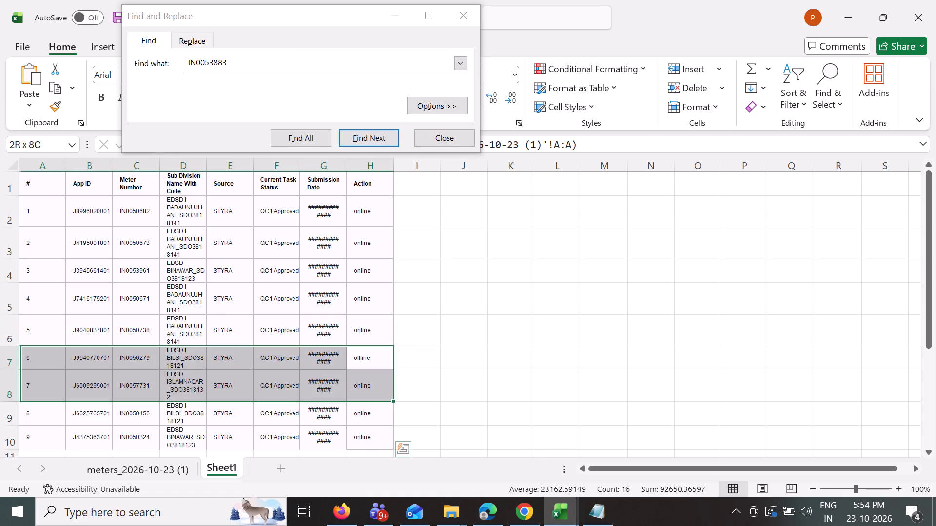
drag(43, 372, 48, 358)
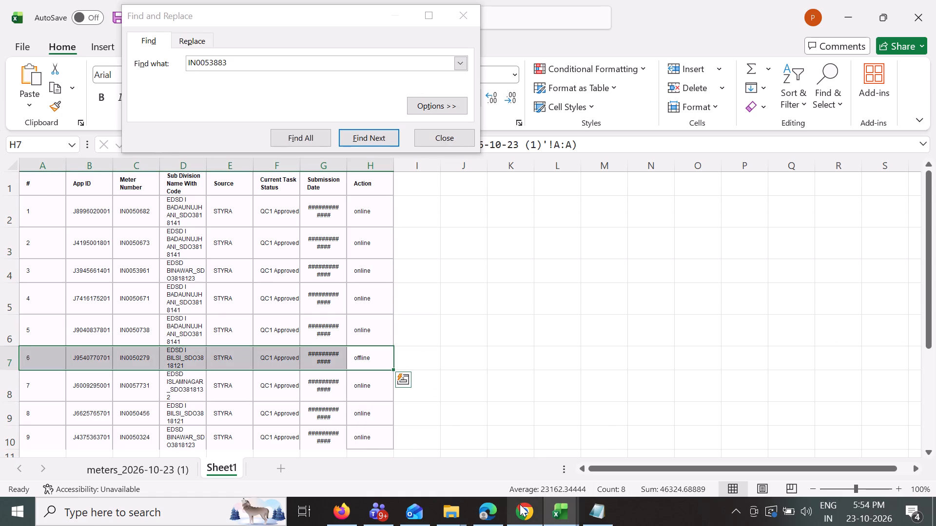
click(524, 508)
click(497, 511)
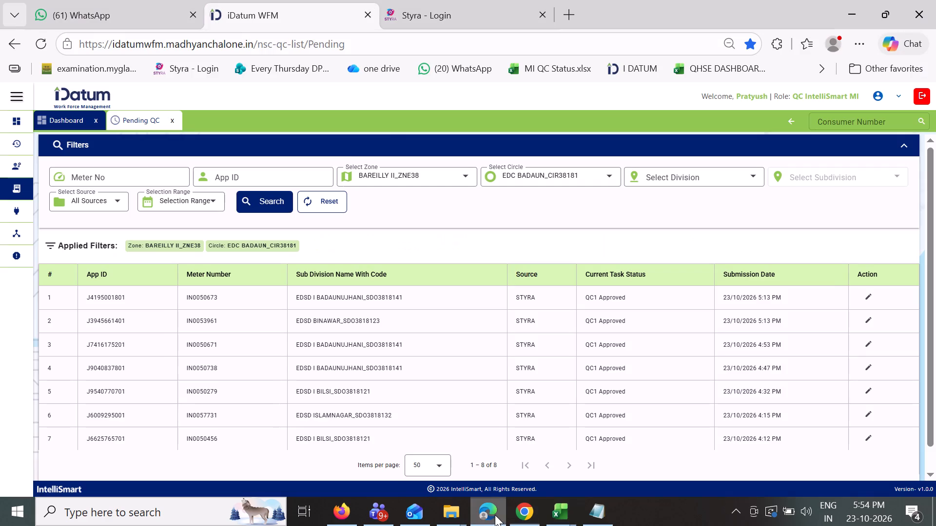
scroll(242, 390, down, 6)
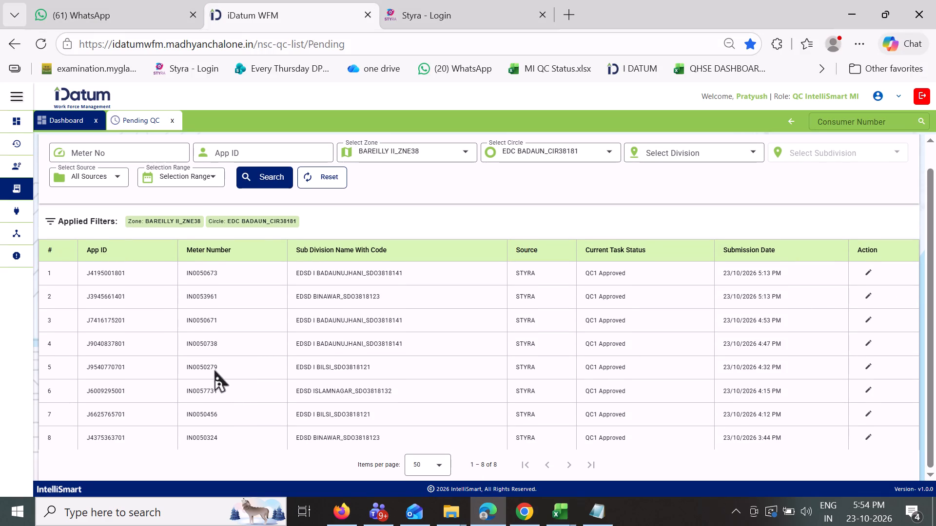
click(862, 362)
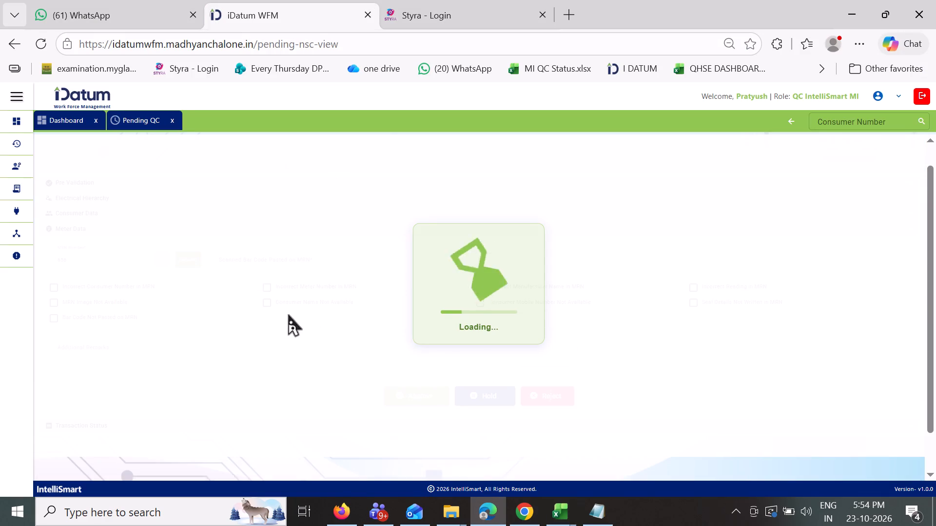
click(376, 357)
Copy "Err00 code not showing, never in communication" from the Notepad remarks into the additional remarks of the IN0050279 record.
click(599, 507)
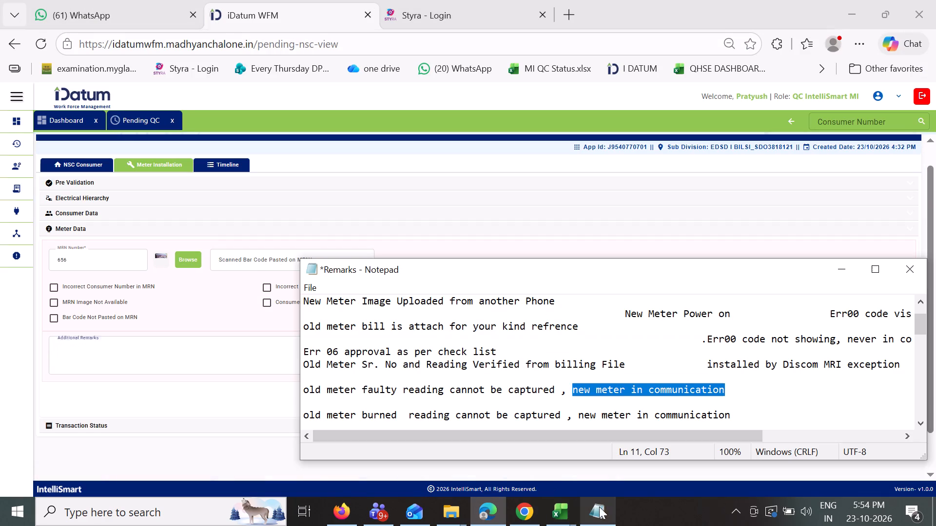
drag(707, 335, 897, 331)
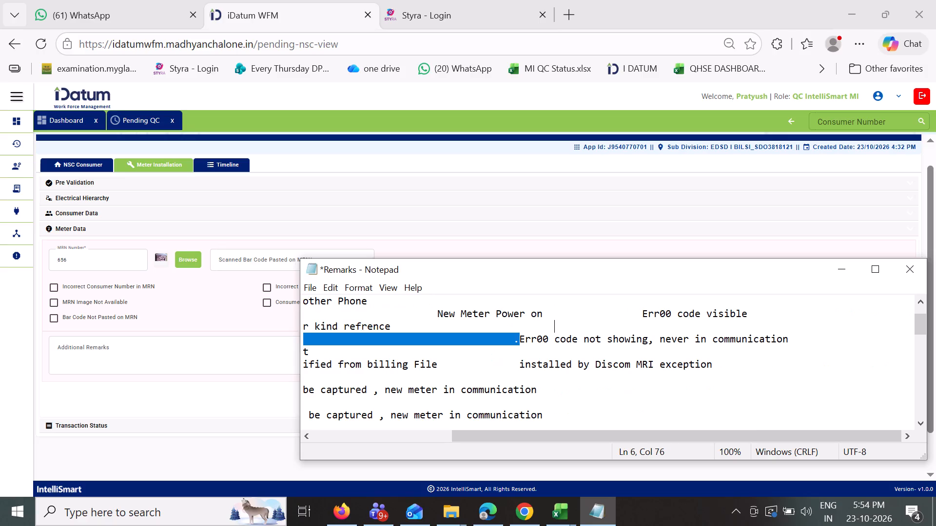
drag(897, 331, 849, 343)
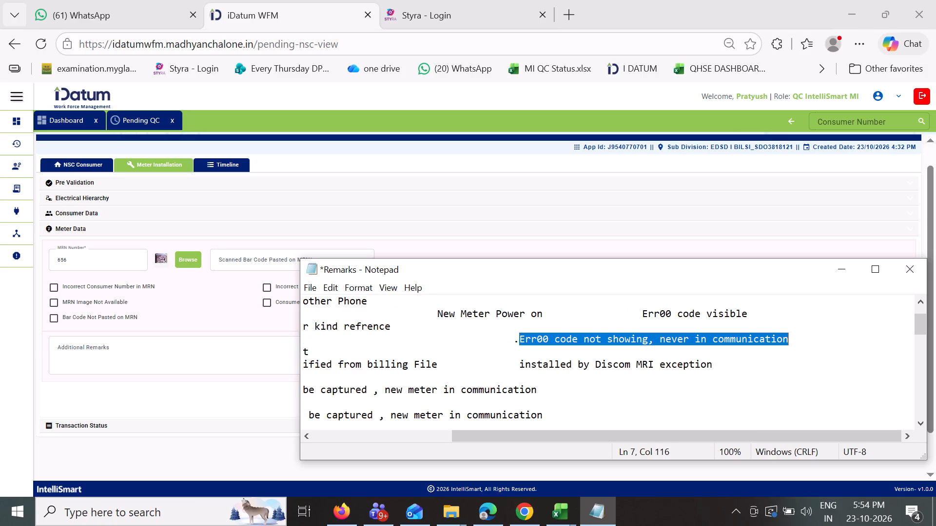
key(ctrl+c)
click(163, 366)
key(ctrl+v)
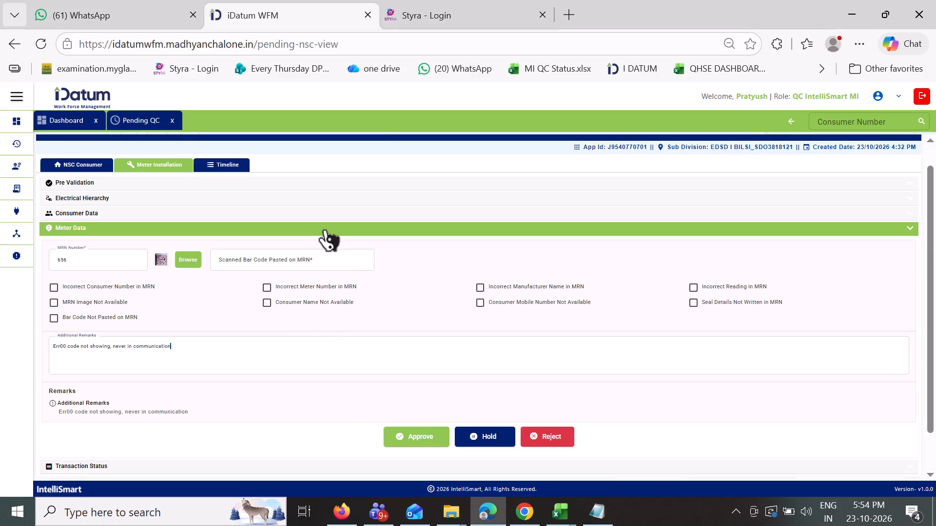
click(324, 229)
click(384, 262)
click(648, 165)
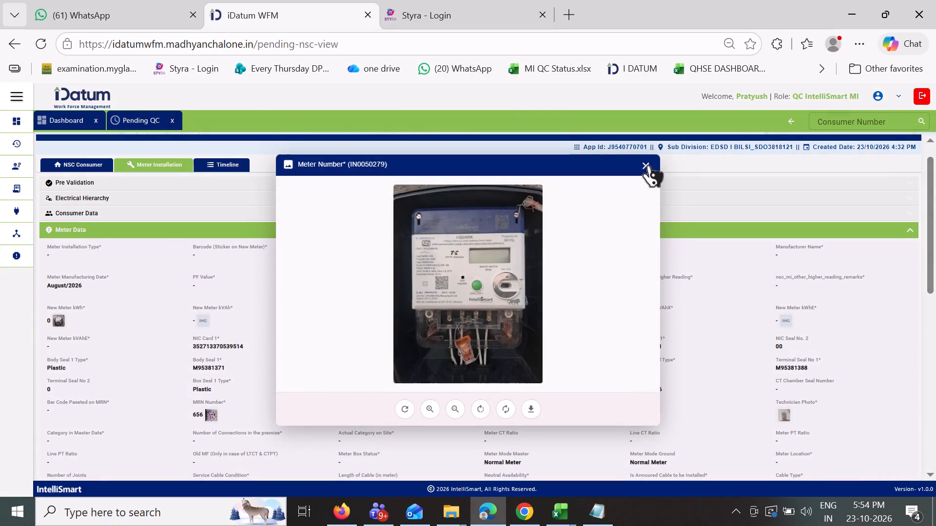
scroll(617, 337, down, 5)
scroll(576, 438, down, 5)
click(569, 432)
click(469, 309)
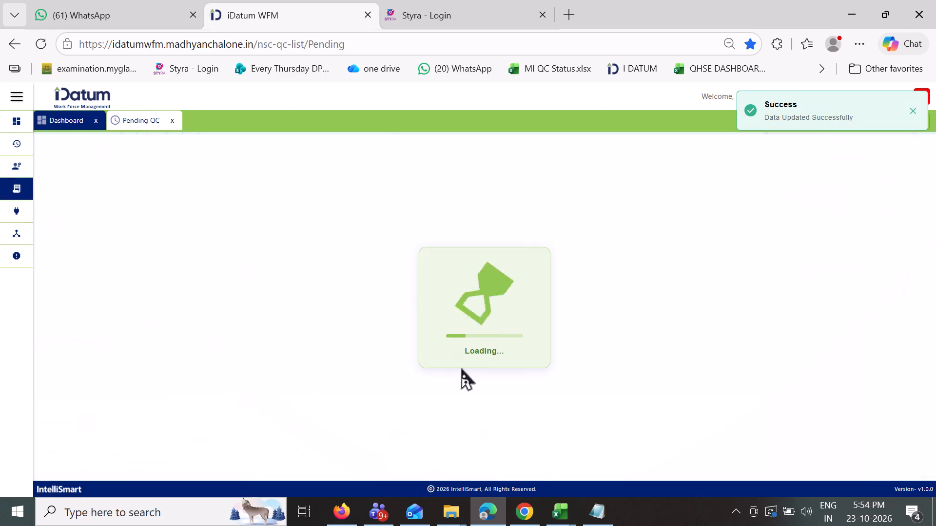
Copy the remark "new meter in communication" from Notepad and return to iDatum.
click(598, 519)
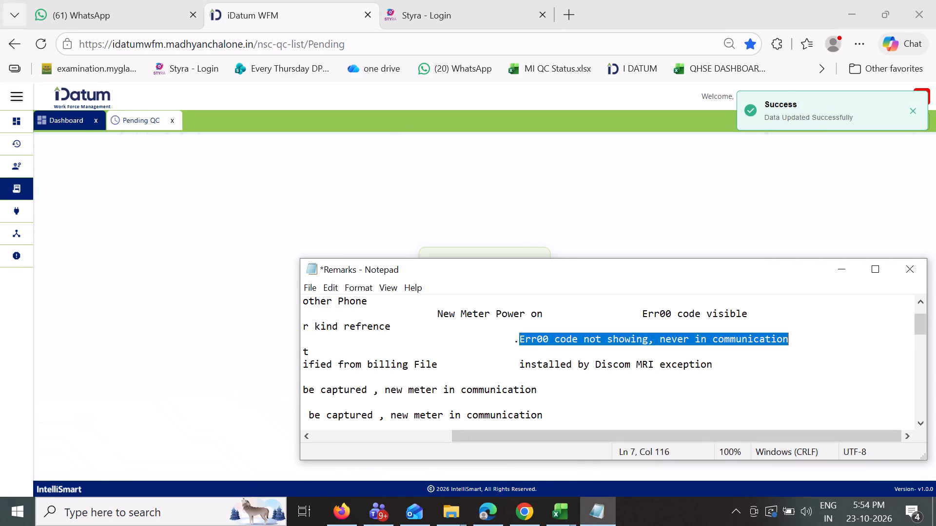
drag(383, 390, 534, 386)
key(ctrl+c)
click(196, 280)
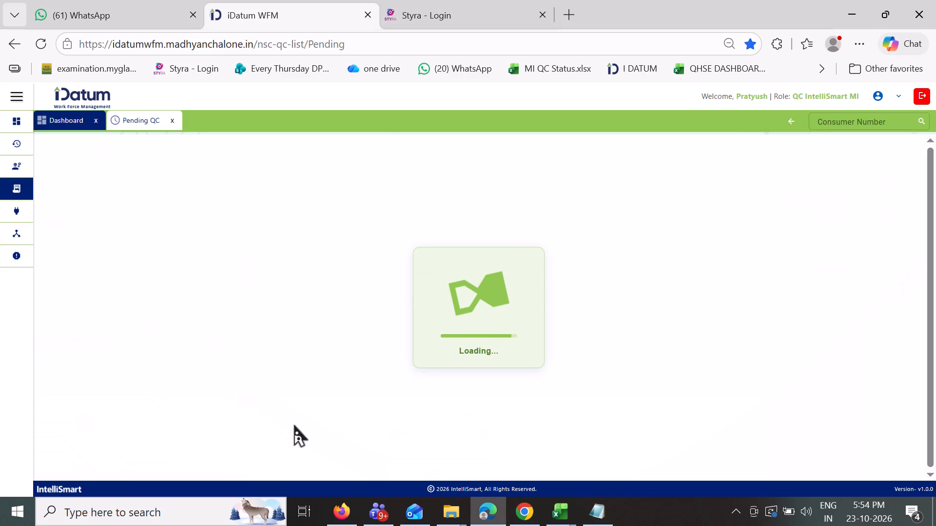
click(863, 293)
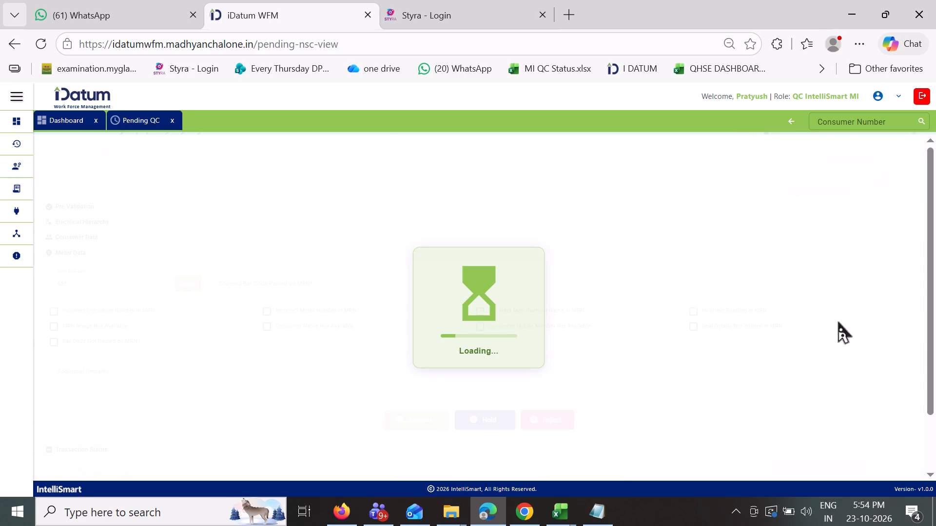
click(311, 257)
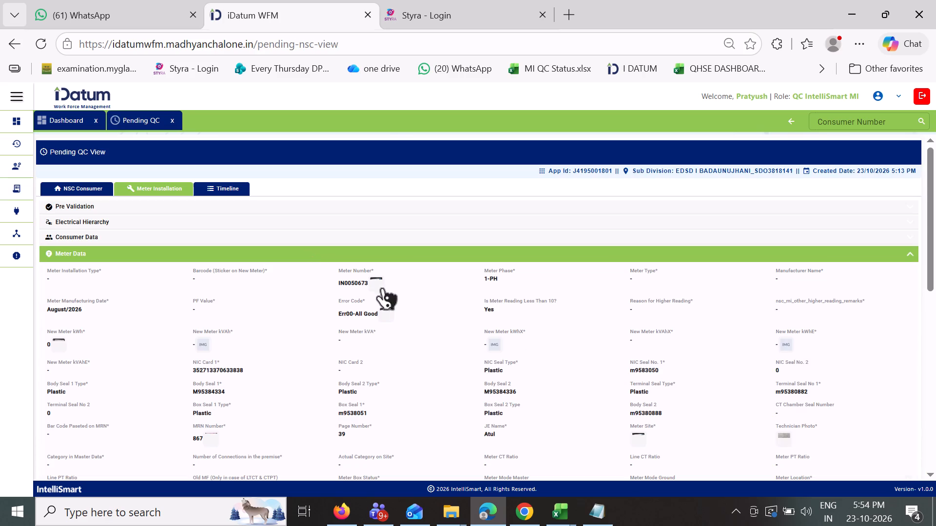
click(381, 285)
triple_click(426, 408)
click(427, 408)
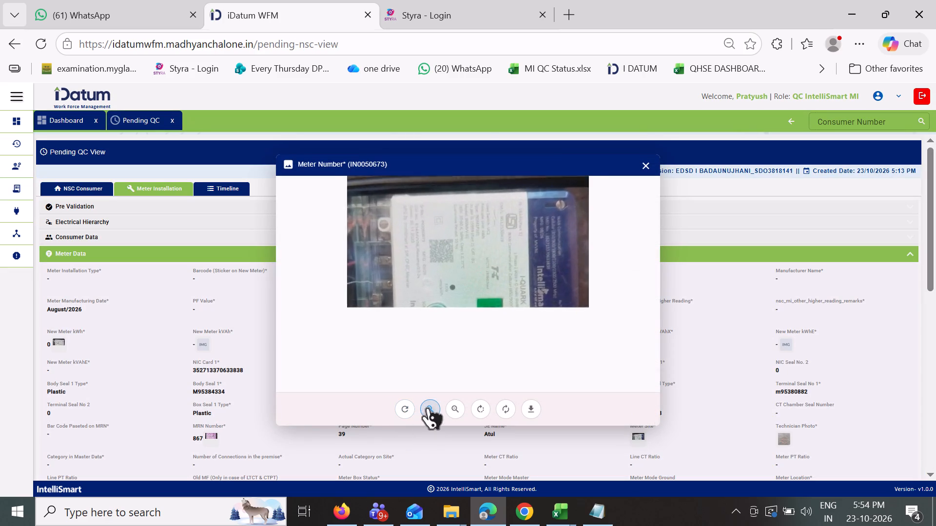
triple_click(483, 416)
triple_click(433, 412)
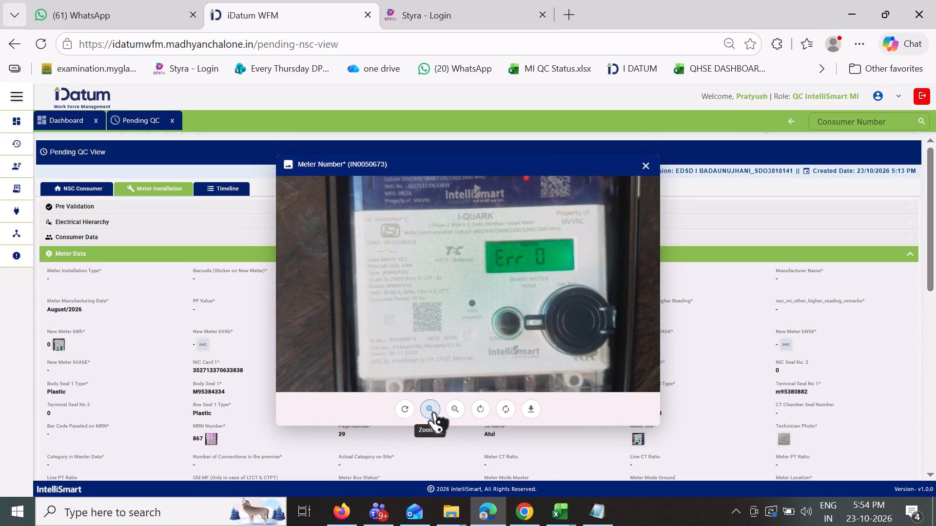
double_click(433, 412)
drag(473, 347, 486, 272)
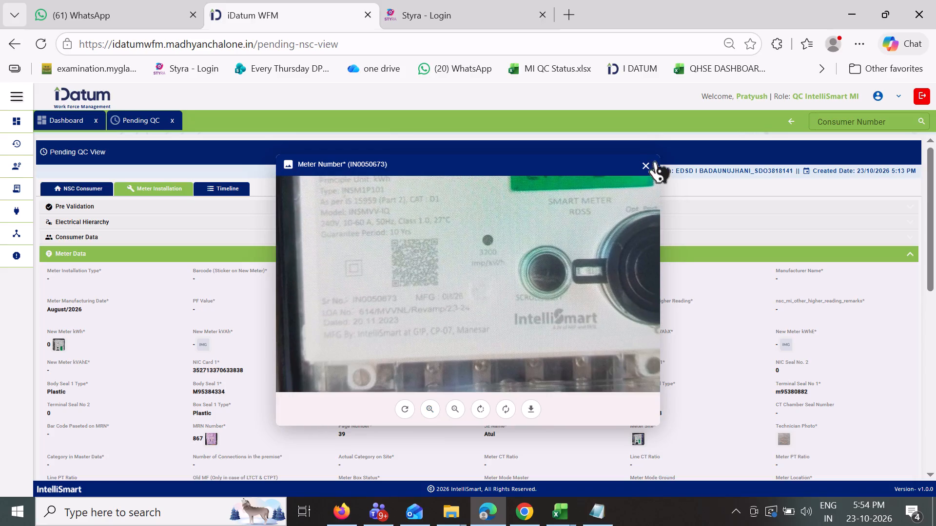
scroll(577, 243, down, 6)
click(649, 167)
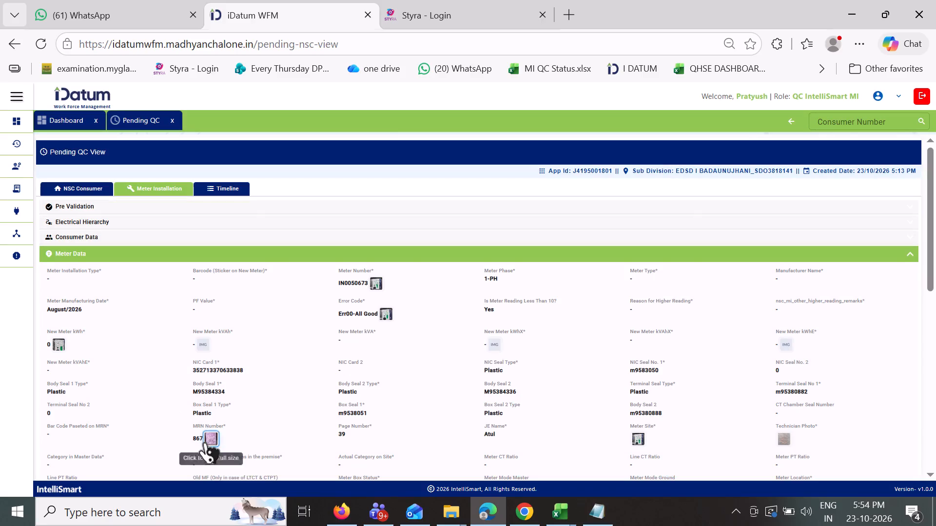
Examine the MRN 867 image, rotated and enlarged, to check its handwritten consumer, meter and seal details.
click(204, 442)
triple_click(486, 414)
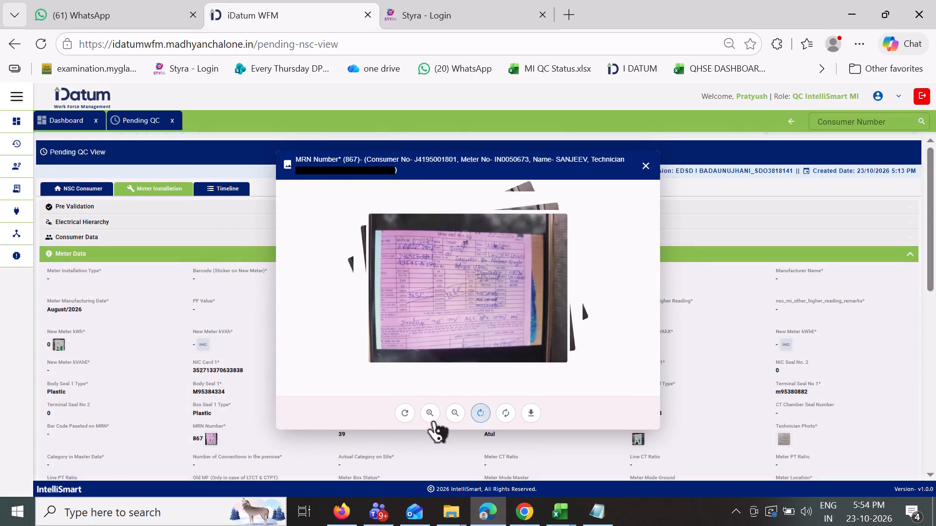
triple_click(424, 411)
triple_click(424, 411)
click(425, 412)
drag(440, 356, 452, 388)
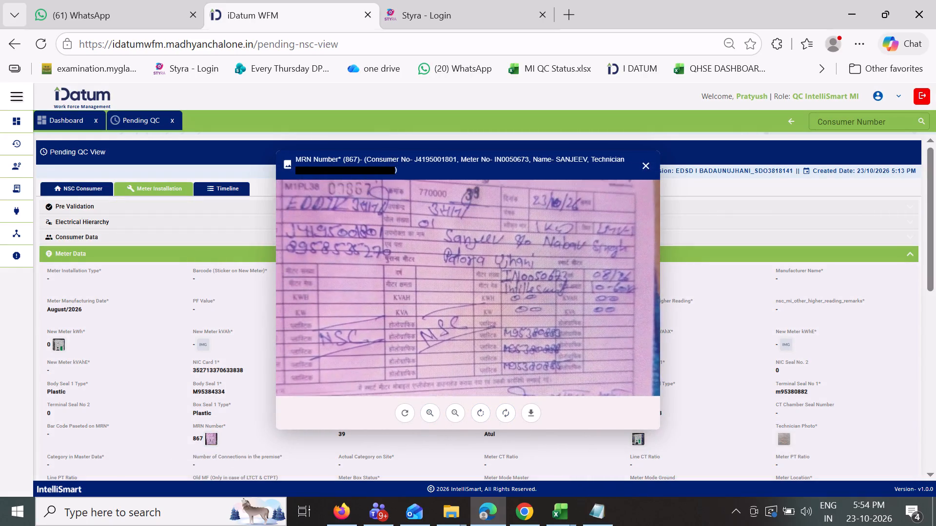
drag(452, 388, 406, 382)
click(649, 161)
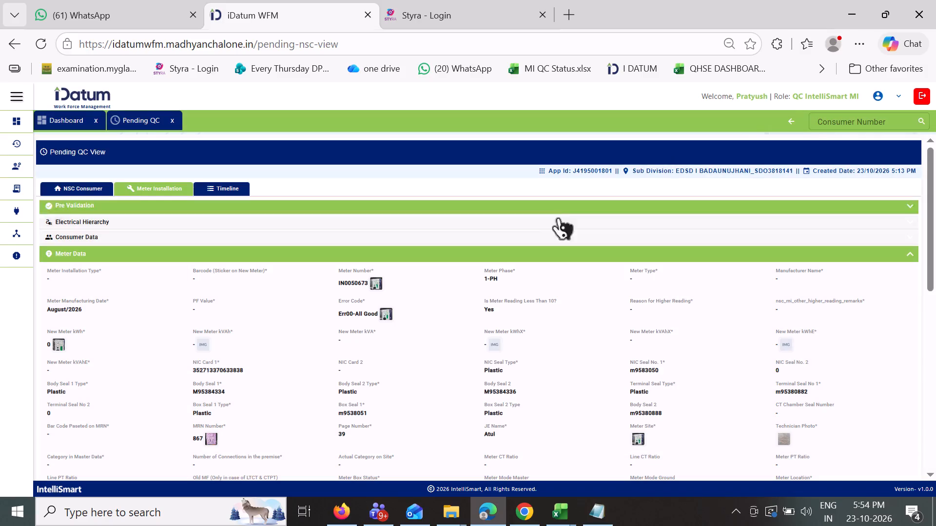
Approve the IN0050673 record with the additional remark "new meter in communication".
click(506, 244)
scroll(490, 269, down, 3)
scroll(502, 198, up, 4)
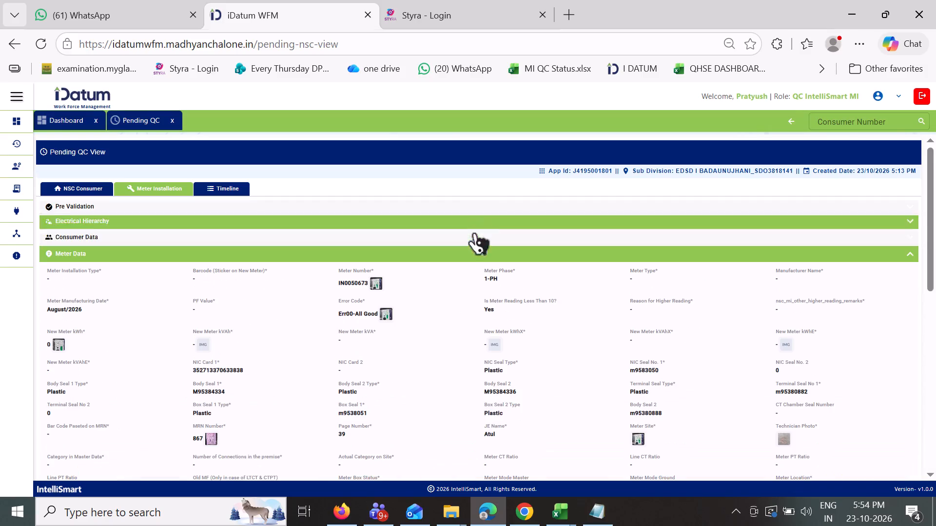
click(470, 256)
scroll(469, 256, down, 4)
ctrl+click(377, 315)
key(ctrl+v)
click(430, 403)
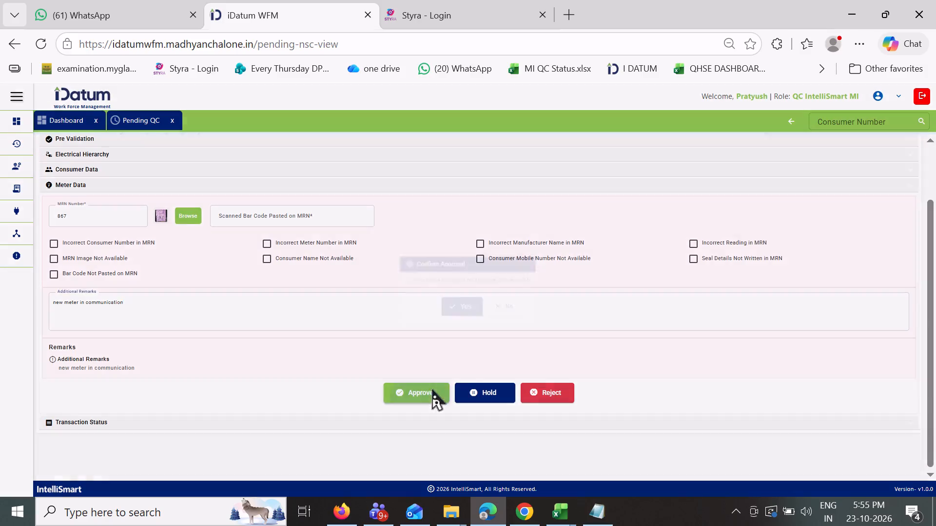
click(451, 309)
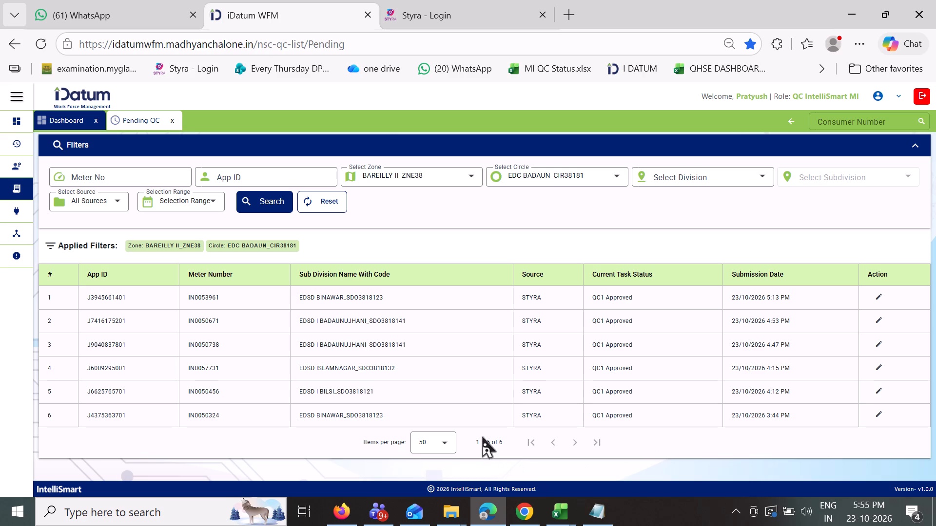
click(890, 295)
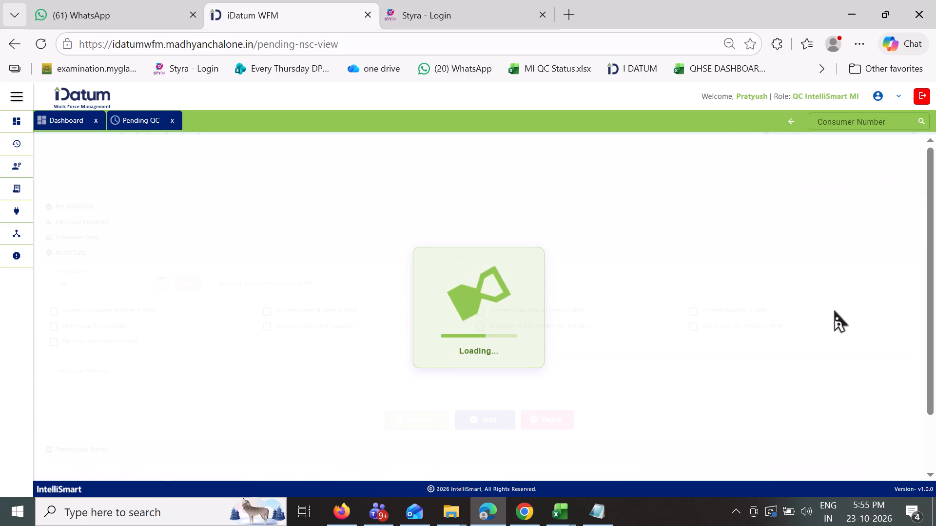
click(565, 257)
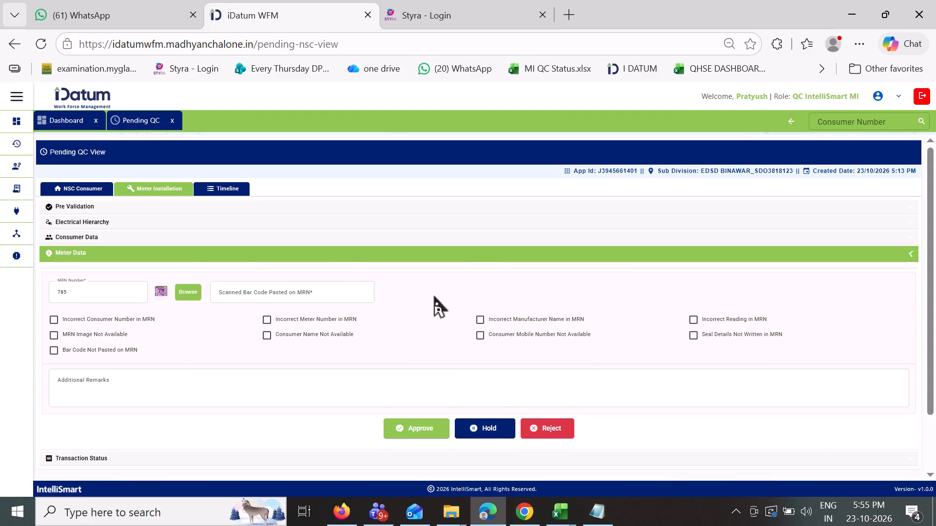
click(377, 283)
click(368, 282)
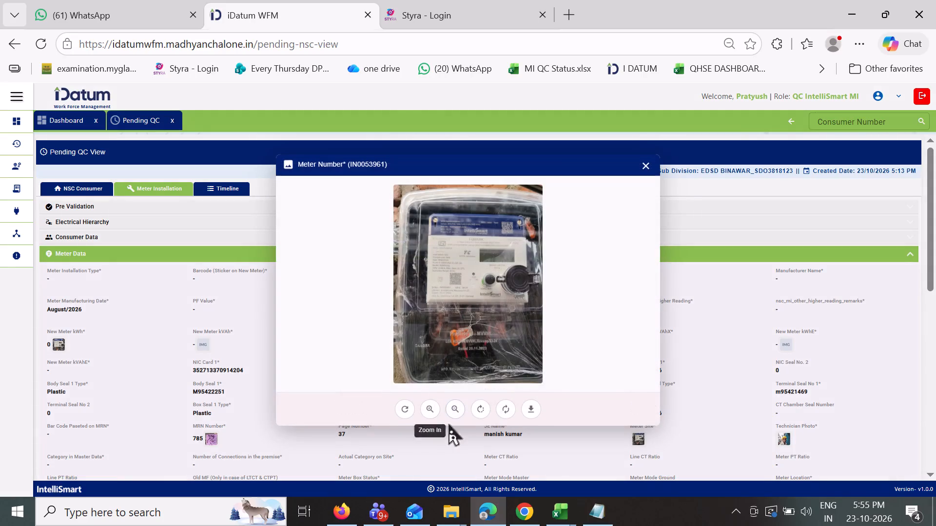
triple_click(424, 413)
triple_click(424, 410)
triple_click(424, 410)
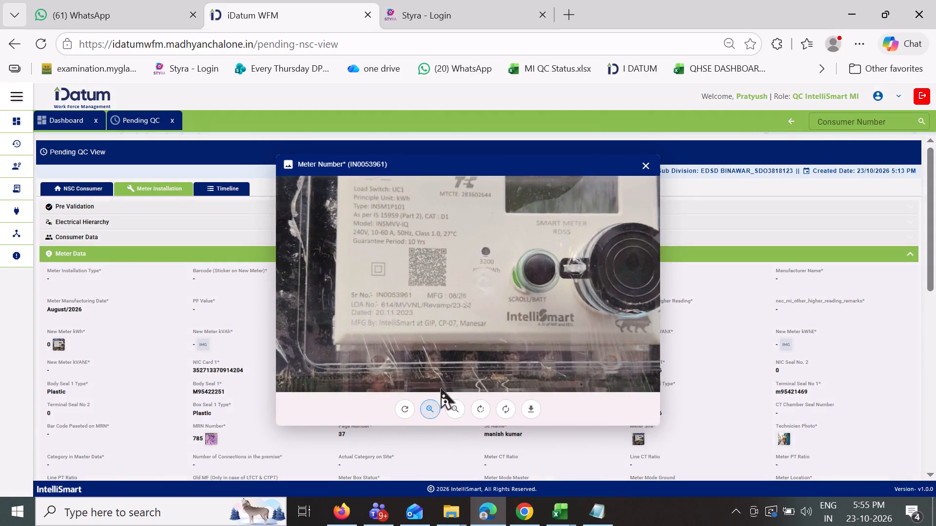
click(640, 166)
click(214, 445)
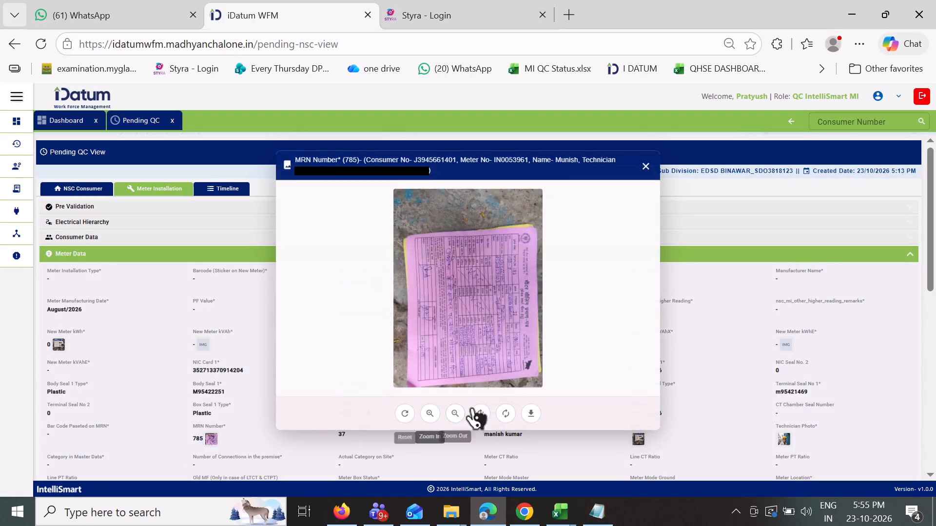
click(464, 409)
triple_click(475, 410)
triple_click(433, 413)
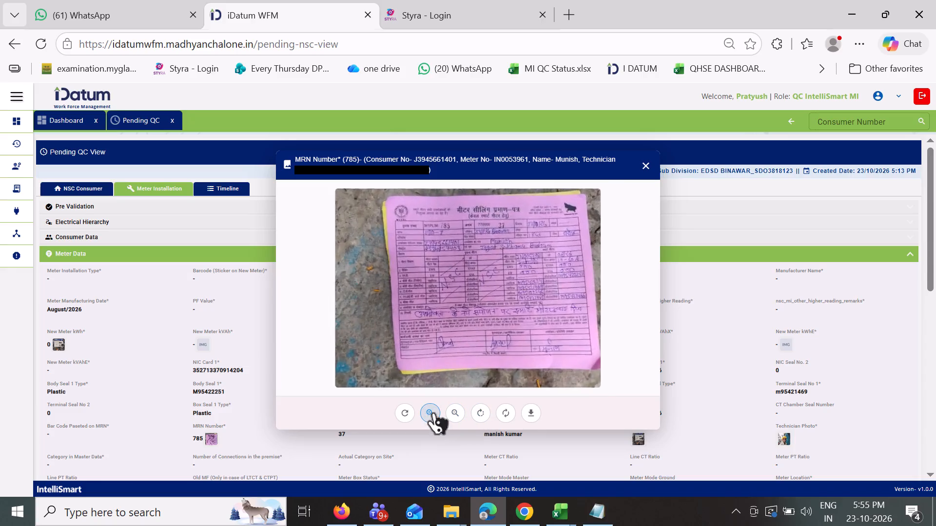
triple_click(433, 413)
double_click(432, 409)
drag(495, 349, 481, 374)
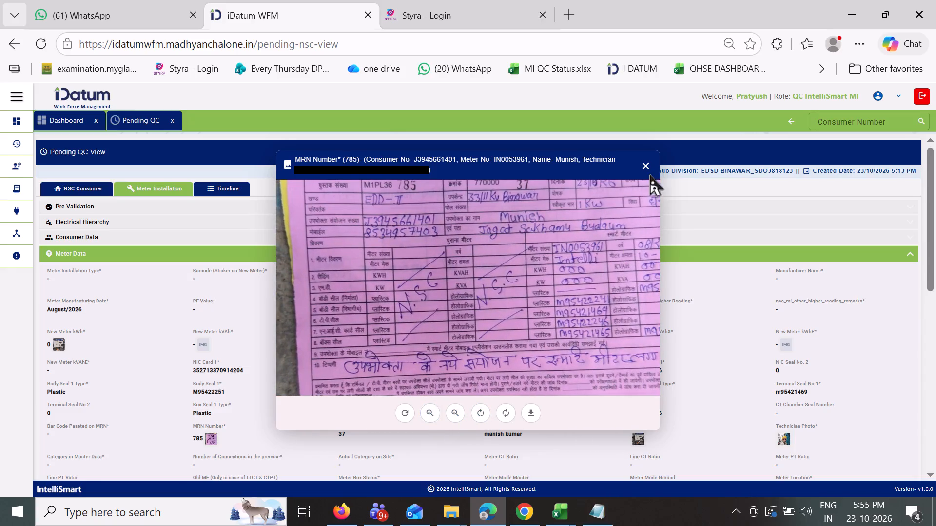
click(654, 162)
double_click(361, 285)
key(ctrl+c)
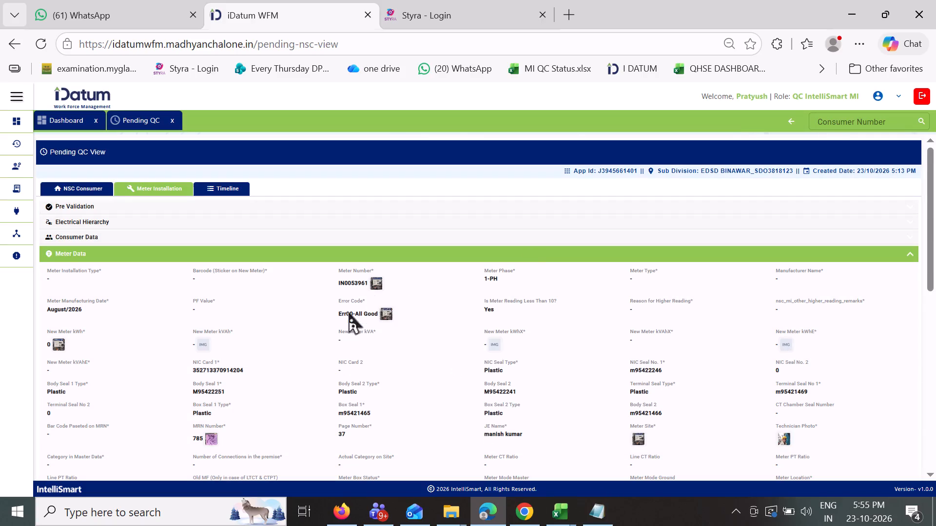
double_click(355, 280)
key(ctrl+c)
click(482, 512)
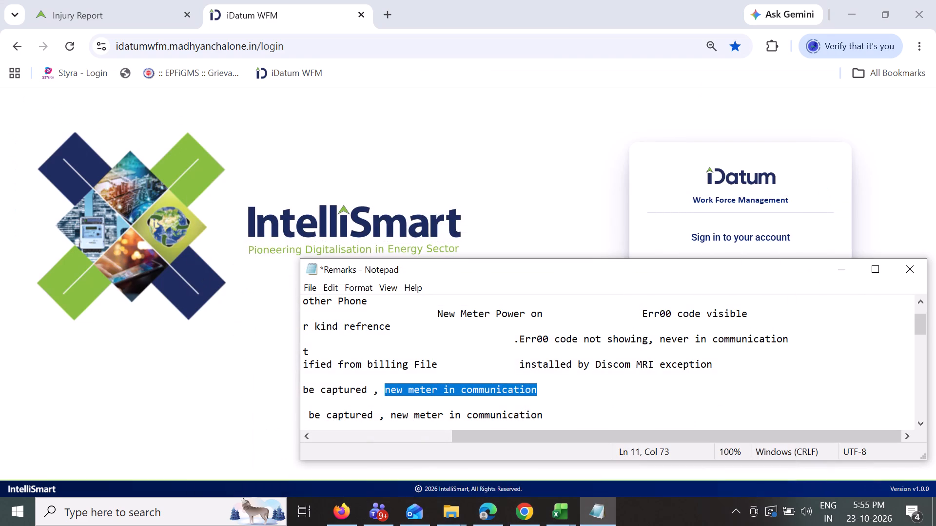
click(849, 12)
double_click(353, 62)
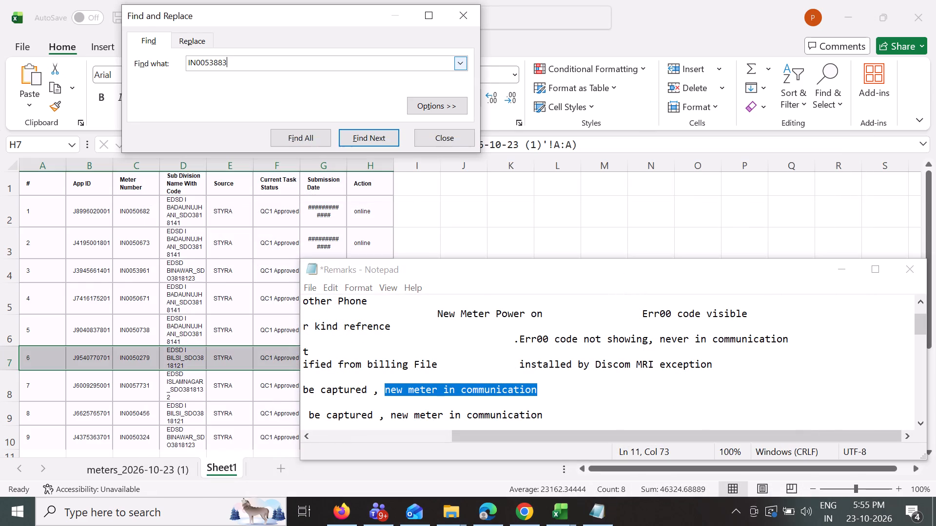
key(ctrl+v)
click(368, 141)
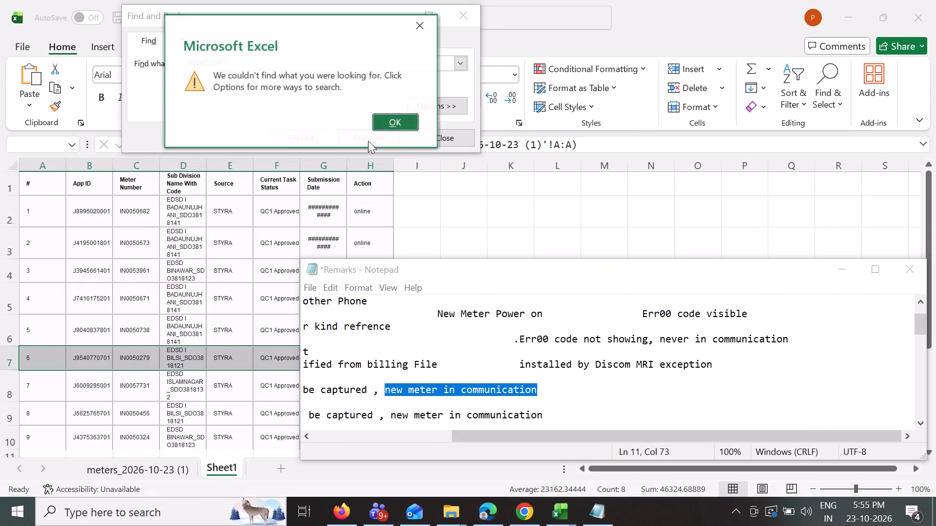
click(386, 123)
click(480, 207)
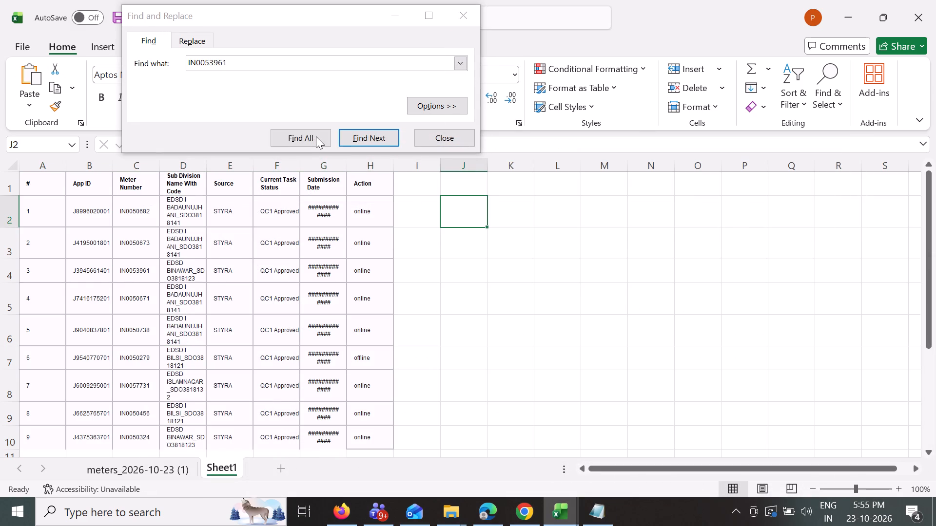
click(316, 136)
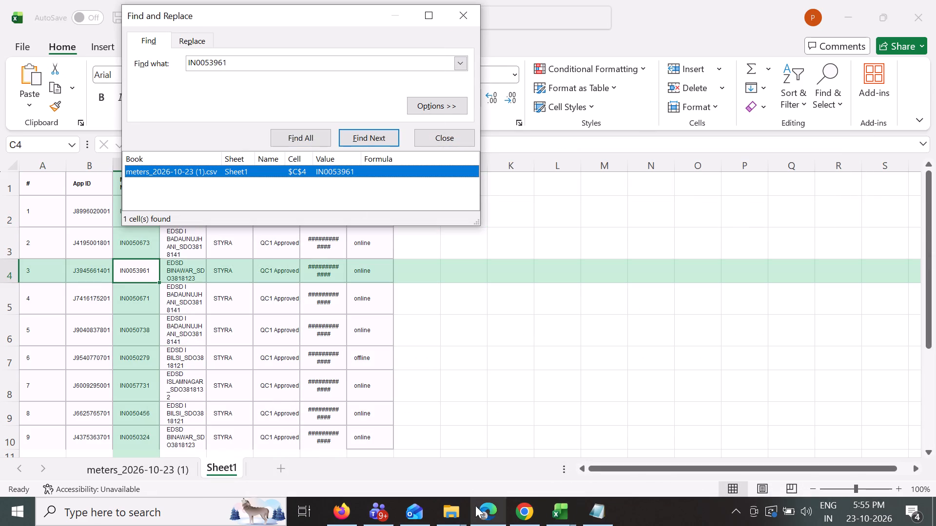
click(478, 508)
scroll(441, 332, down, 7)
click(431, 387)
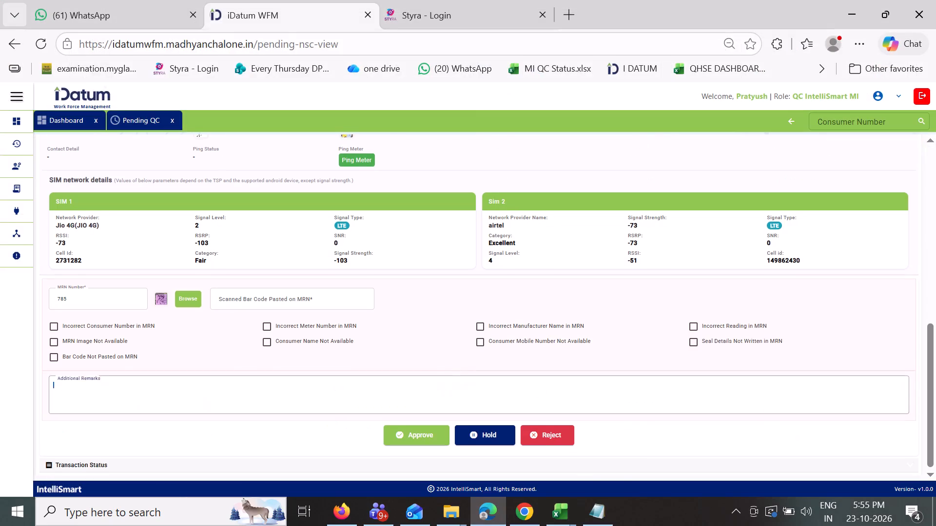
click(574, 494)
click(595, 512)
key(ctrl+c)
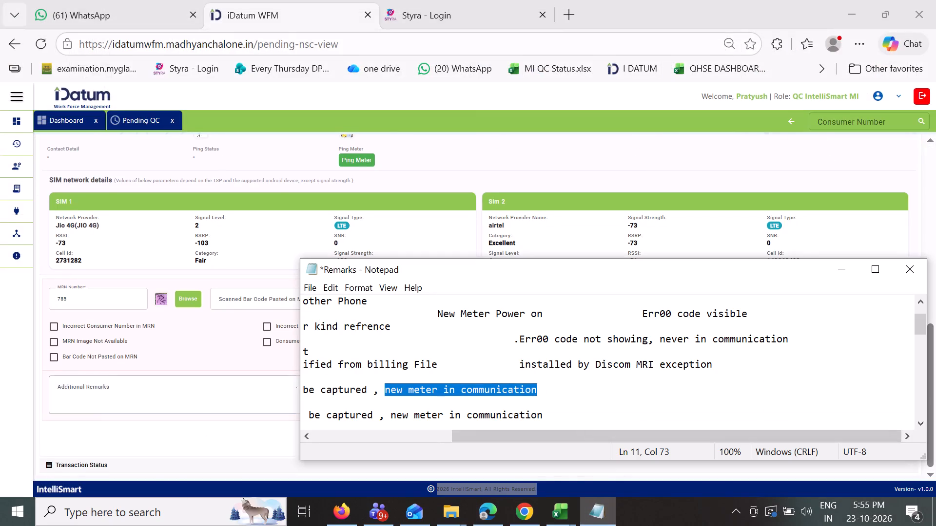
ctrl+click(188, 395)
key(ctrl+v)
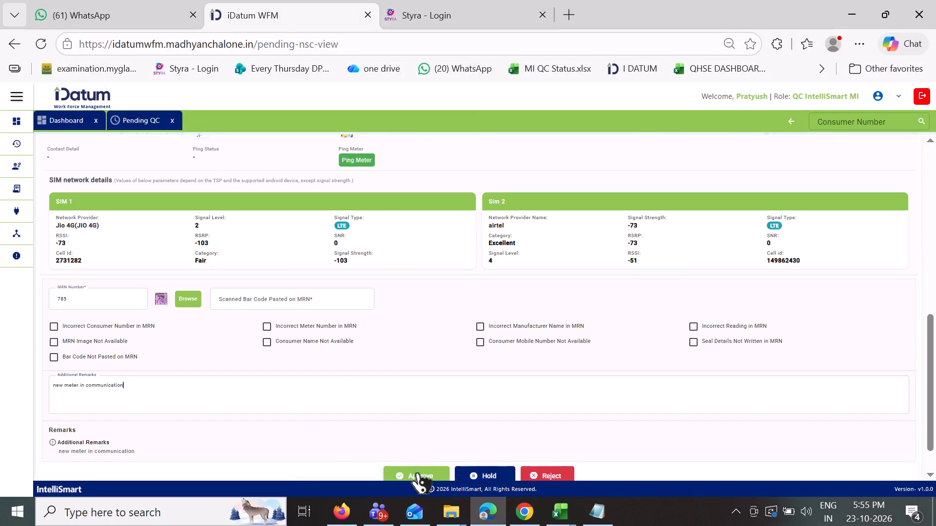
click(417, 472)
click(452, 306)
click(598, 525)
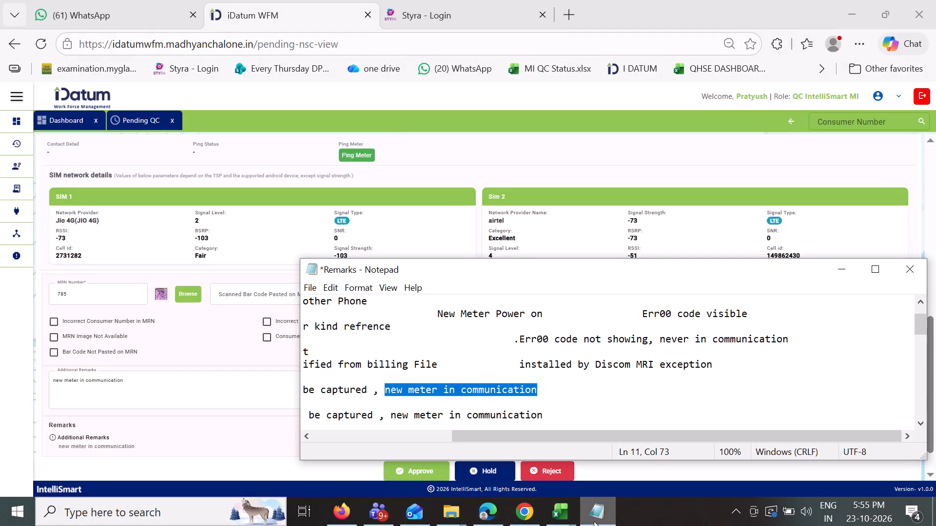
click(179, 394)
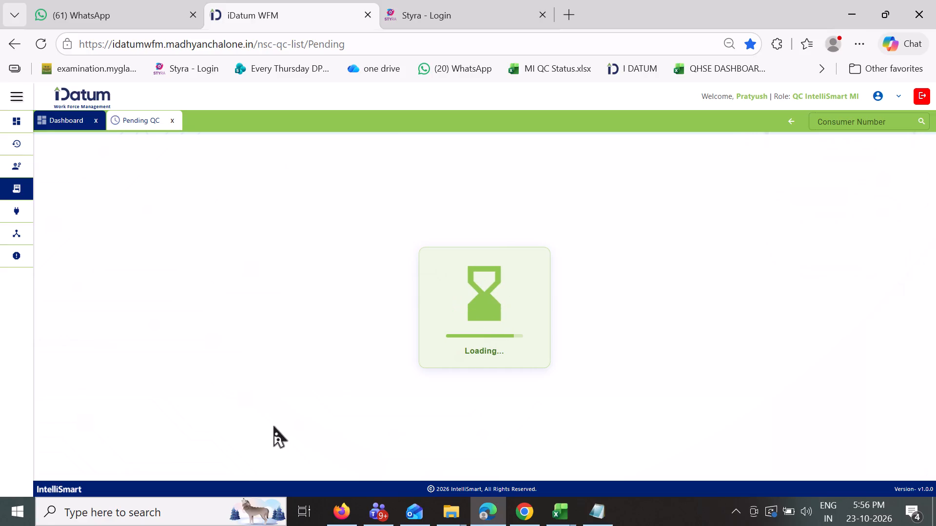
click(862, 298)
click(871, 296)
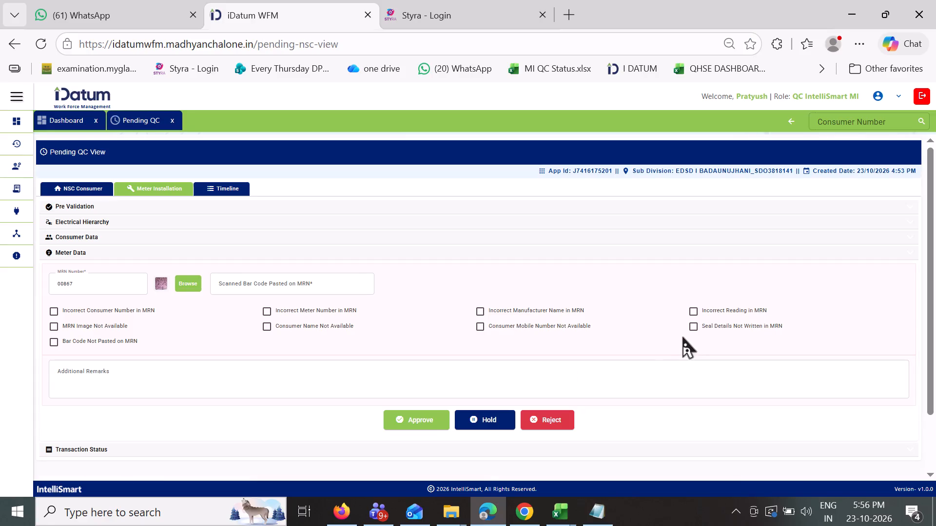
click(312, 235)
click(310, 234)
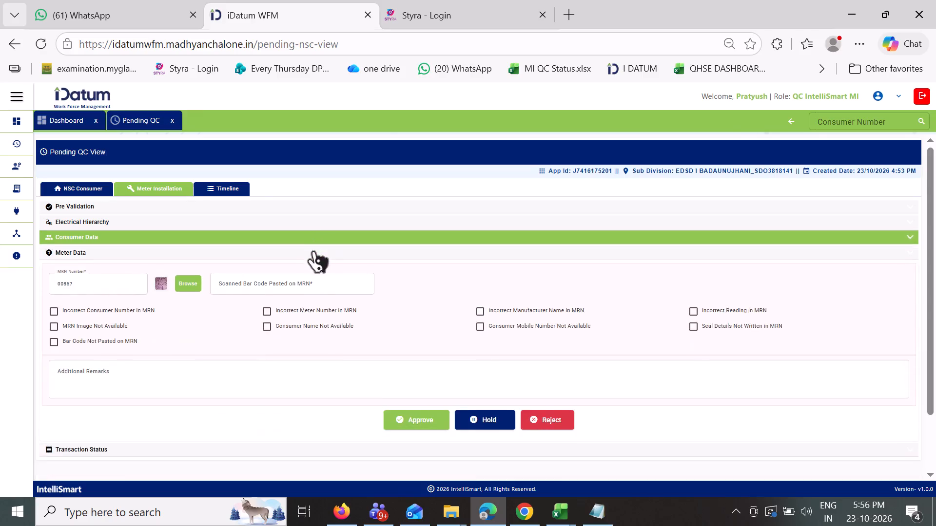
click(313, 251)
click(383, 277)
triple_click(437, 410)
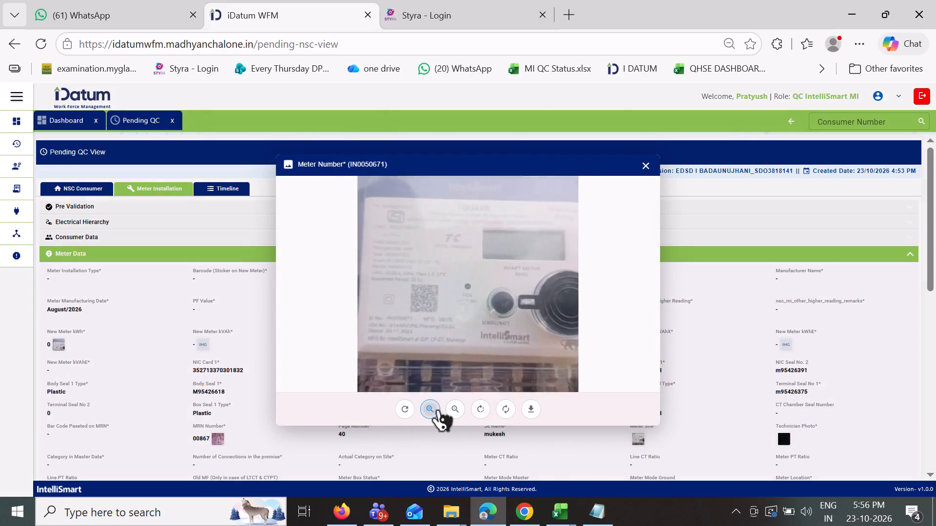
triple_click(437, 410)
click(639, 162)
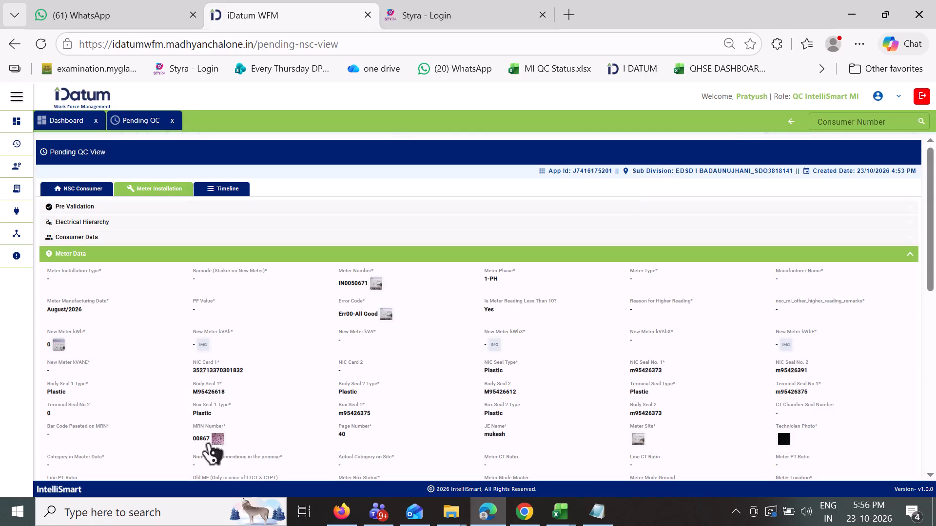
click(222, 437)
triple_click(468, 412)
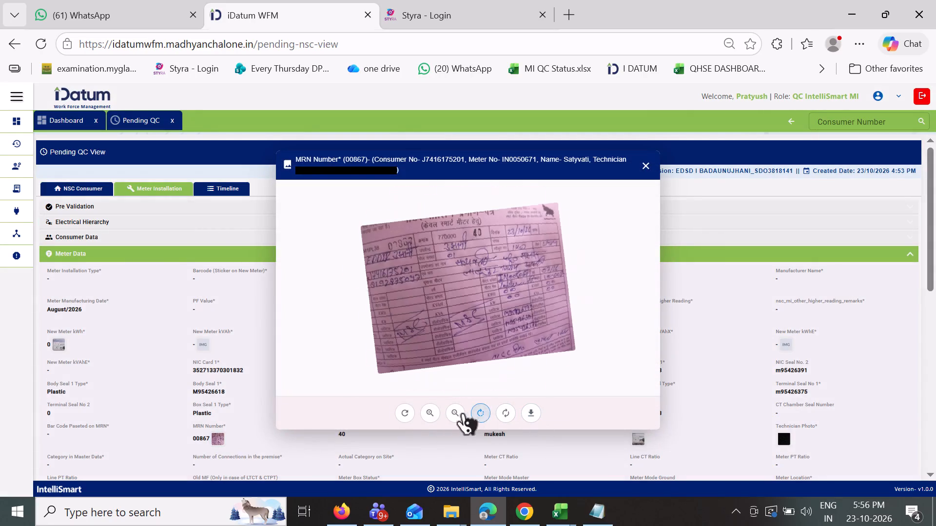
triple_click(433, 411)
click(433, 411)
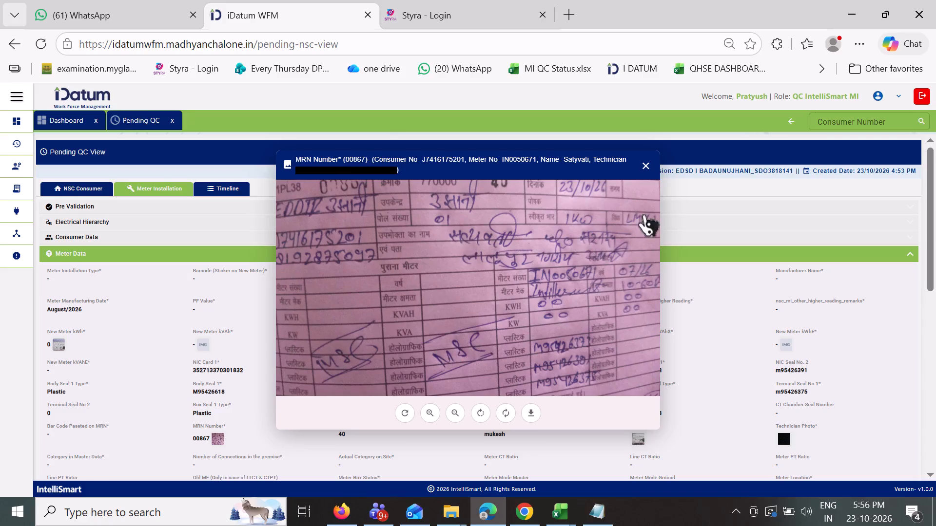
click(653, 163)
click(506, 248)
scroll(506, 252, down, 5)
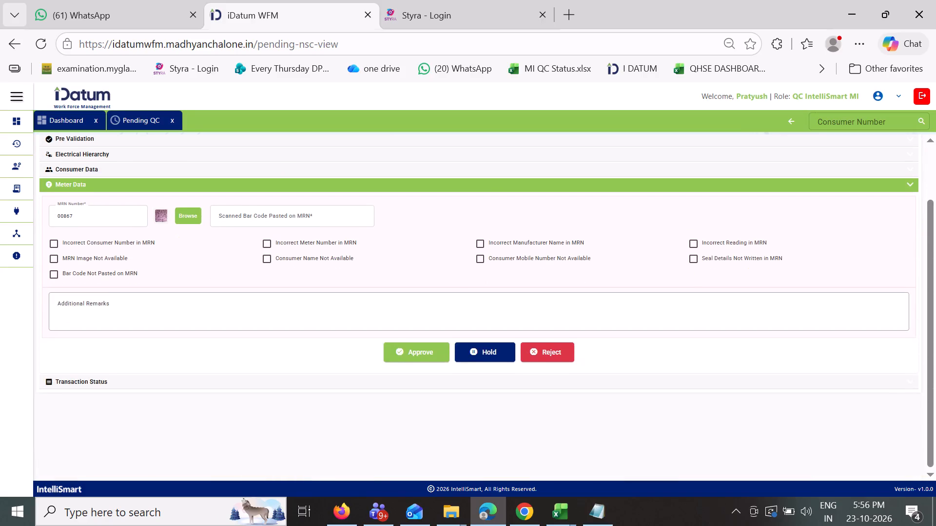
ctrl+click(430, 298)
key(ctrl+v)
click(428, 415)
click(426, 401)
click(438, 291)
click(454, 306)
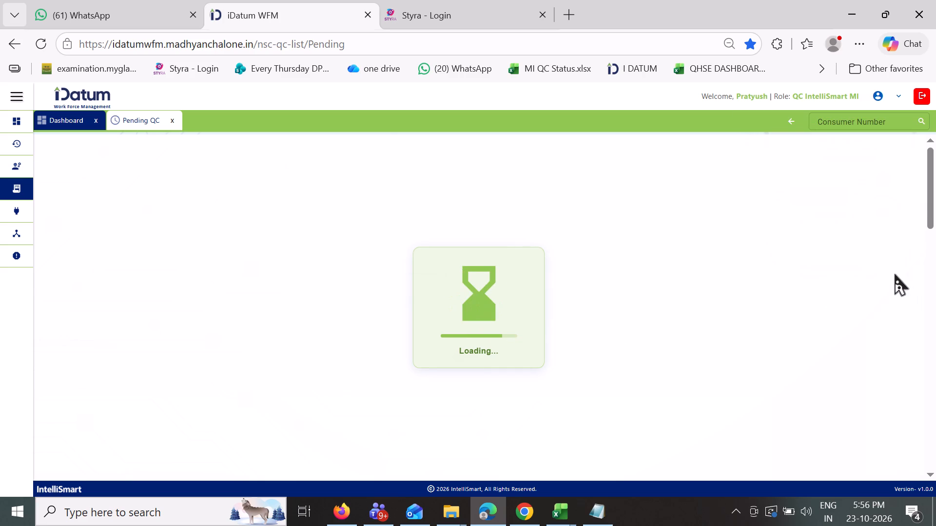
click(872, 299)
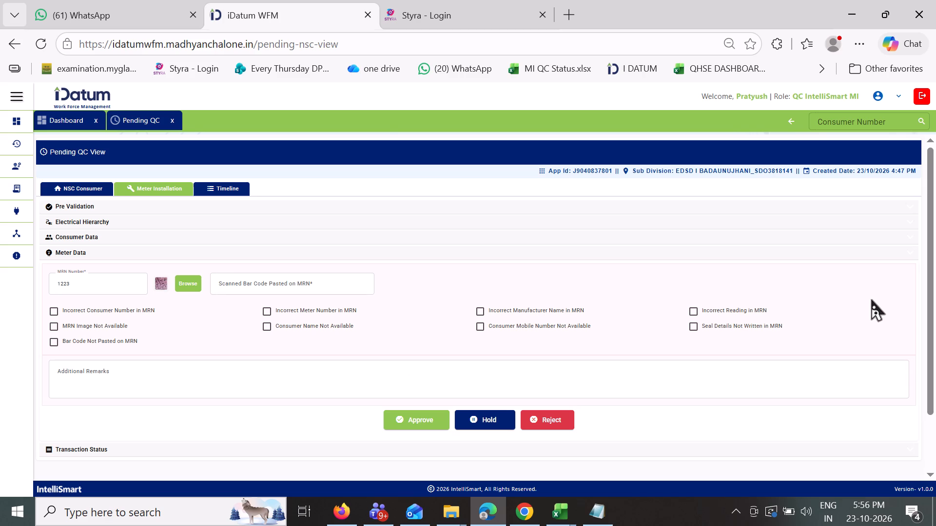
click(533, 257)
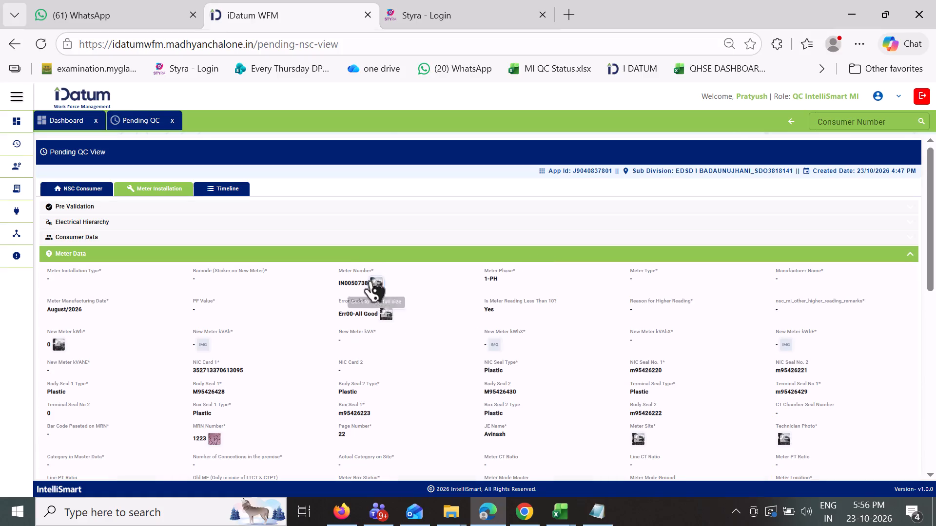
click(370, 281)
click(416, 408)
triple_click(425, 408)
triple_click(425, 408)
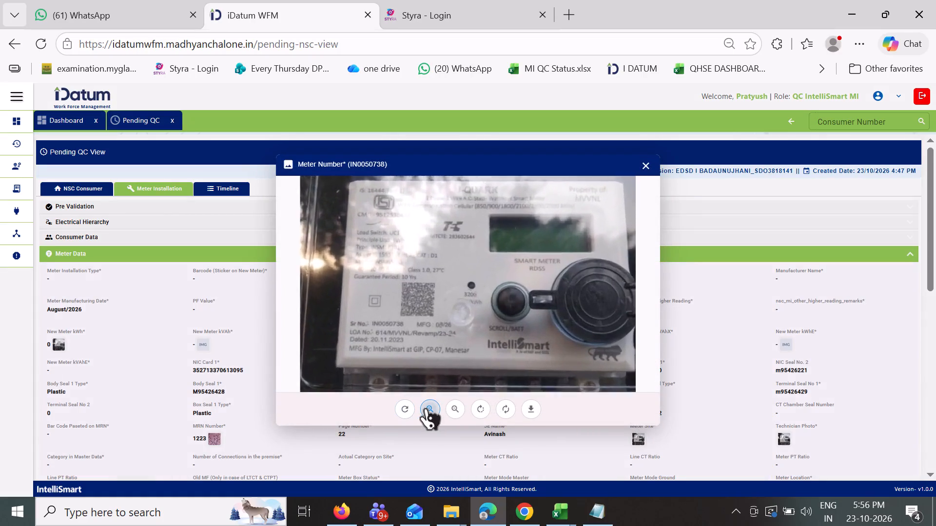
double_click(425, 408)
click(643, 161)
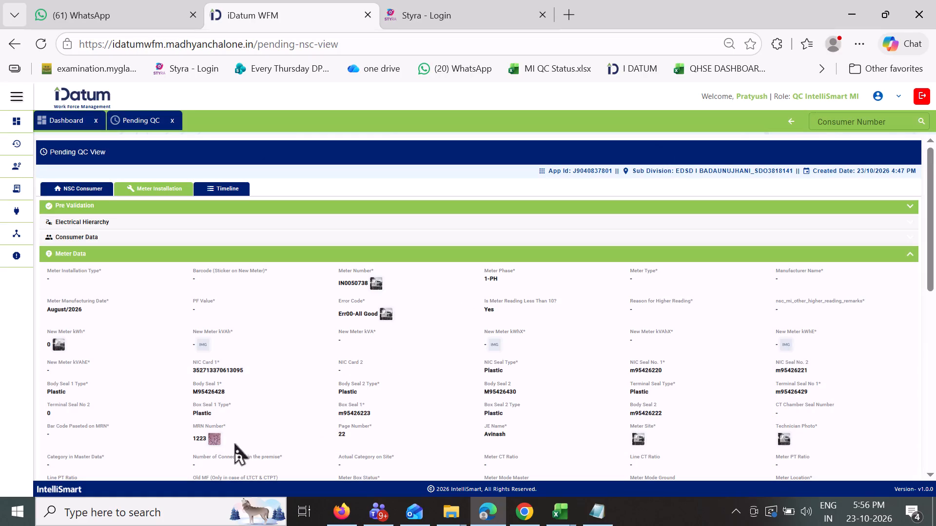
Examine the MRN 1223 image, rotated and enlarged, to check its handwritten consumer, meter and seal details.
click(212, 440)
triple_click(473, 407)
triple_click(433, 414)
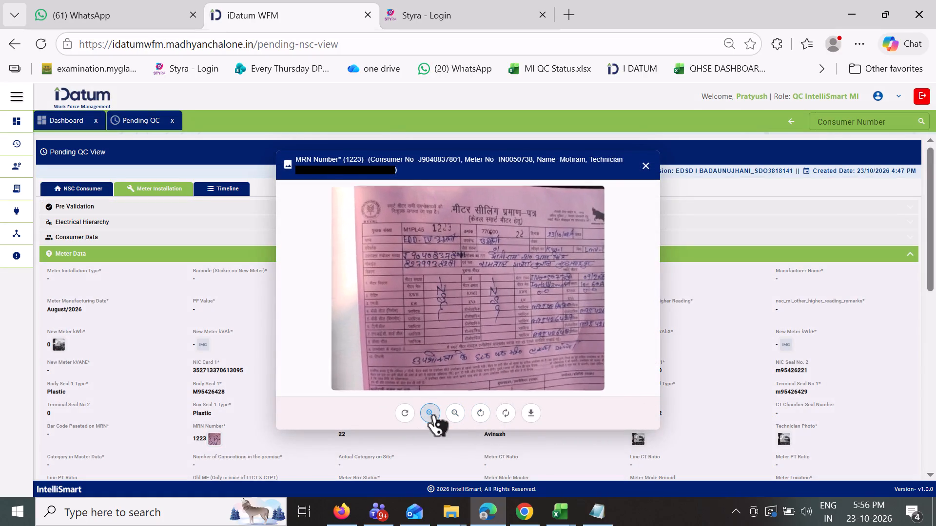
double_click(433, 414)
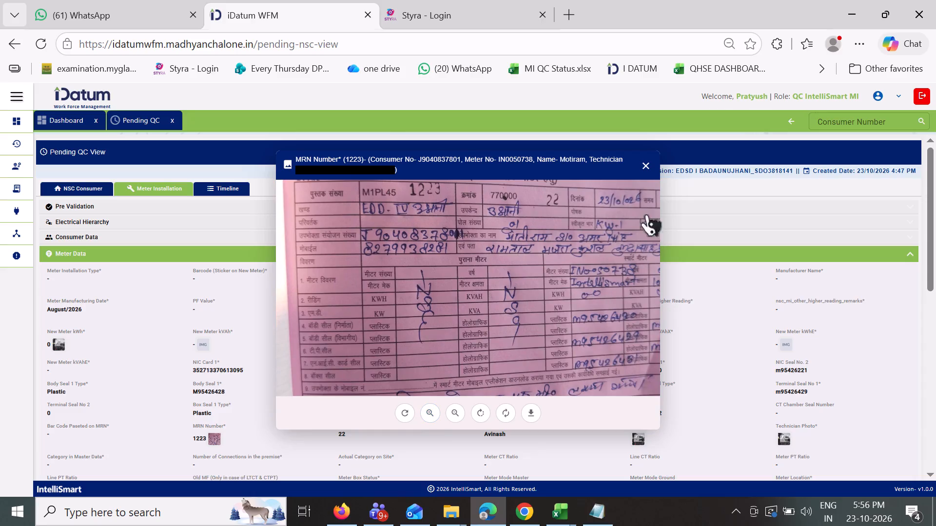
click(655, 163)
click(610, 257)
scroll(610, 257, down, 4)
click(502, 311)
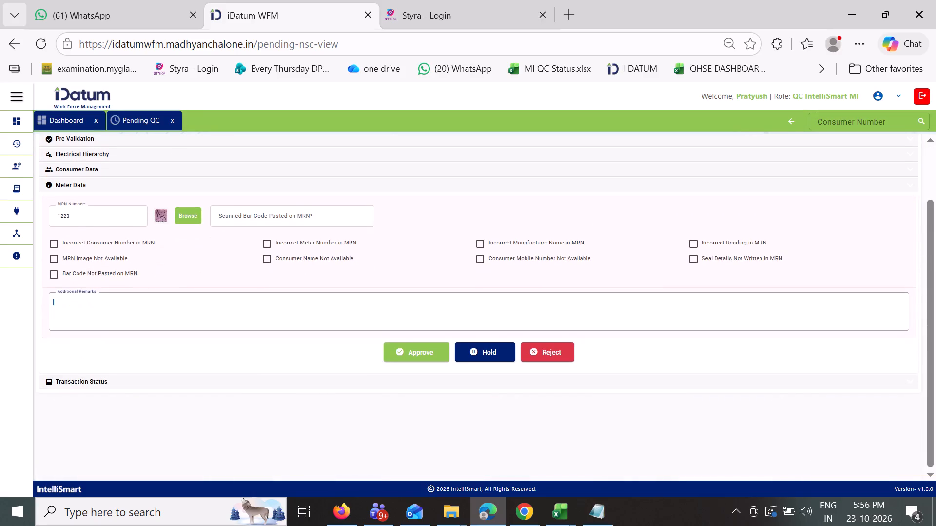
key(ctrl+c)
key(ctrl+v)
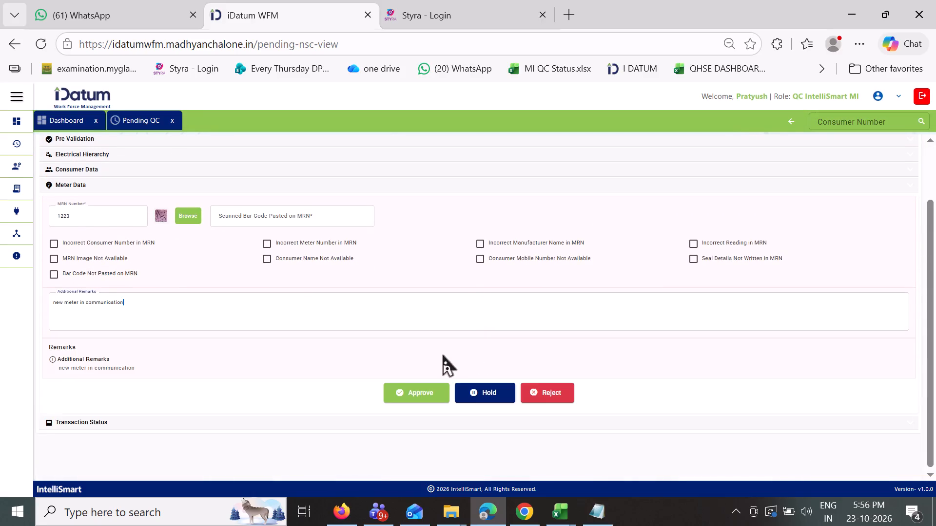
click(422, 392)
click(450, 309)
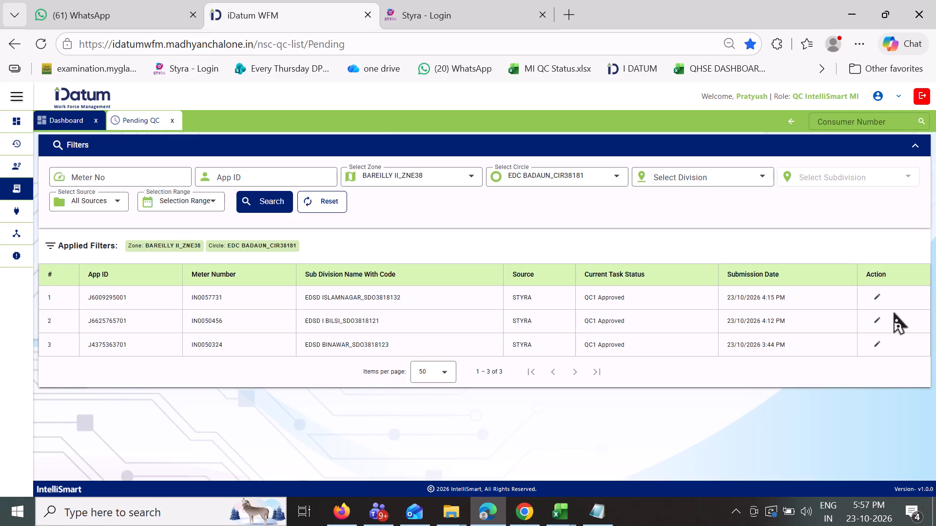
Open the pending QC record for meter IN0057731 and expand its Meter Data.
click(881, 300)
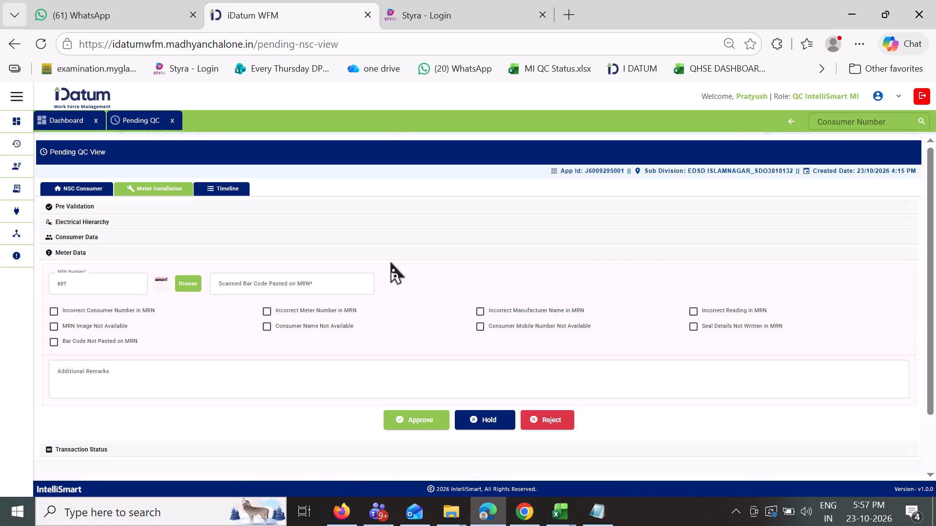
click(390, 262)
click(392, 257)
click(378, 279)
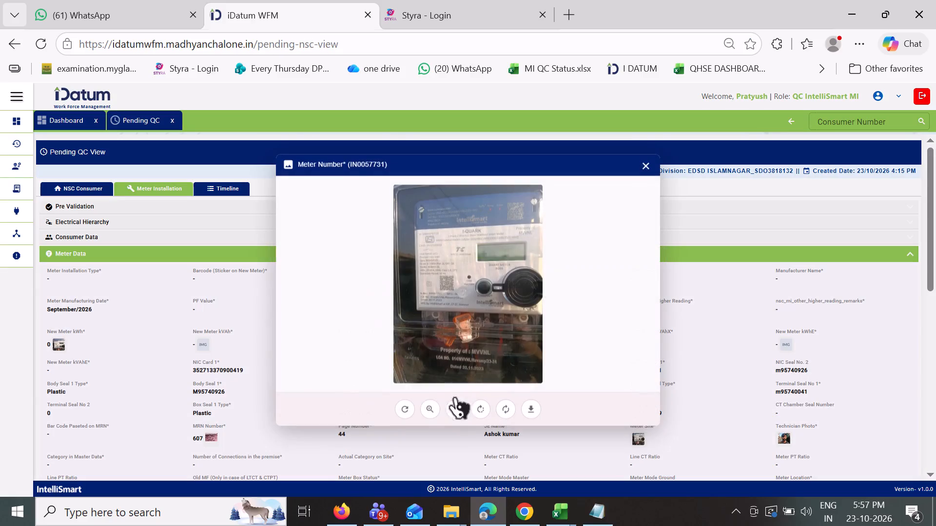
double_click(436, 413)
triple_click(433, 412)
triple_click(433, 412)
click(433, 412)
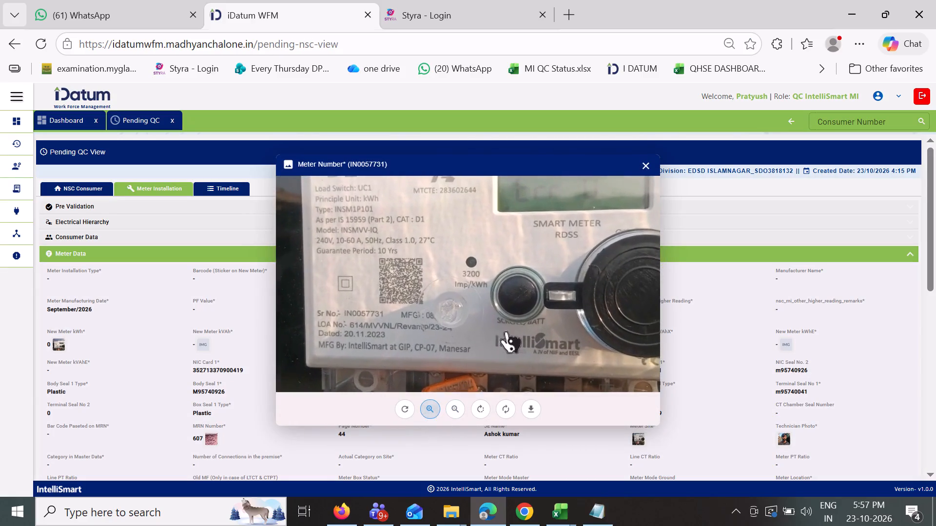
click(648, 164)
Examine the MRN 607 image, rotated and enlarged, to check its handwritten consumer, meter and seal details.
click(219, 437)
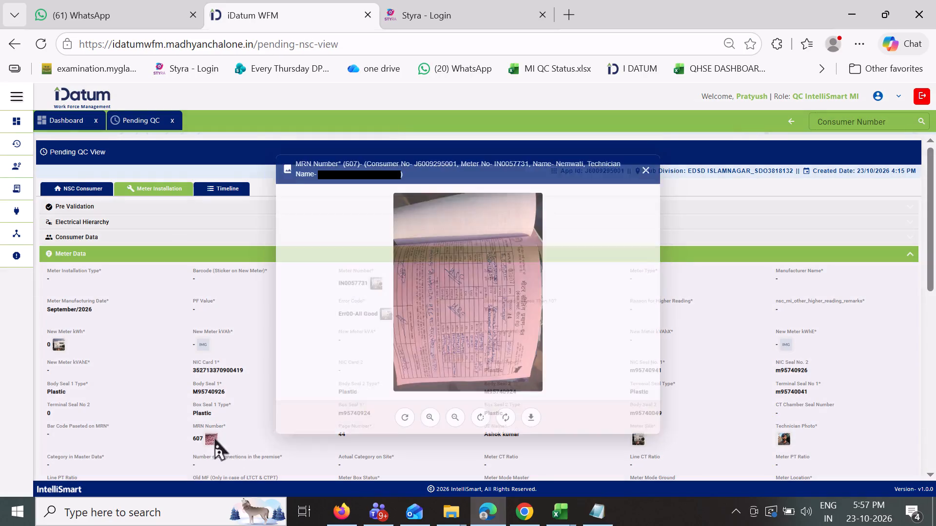
triple_click(476, 407)
triple_click(423, 412)
triple_click(423, 413)
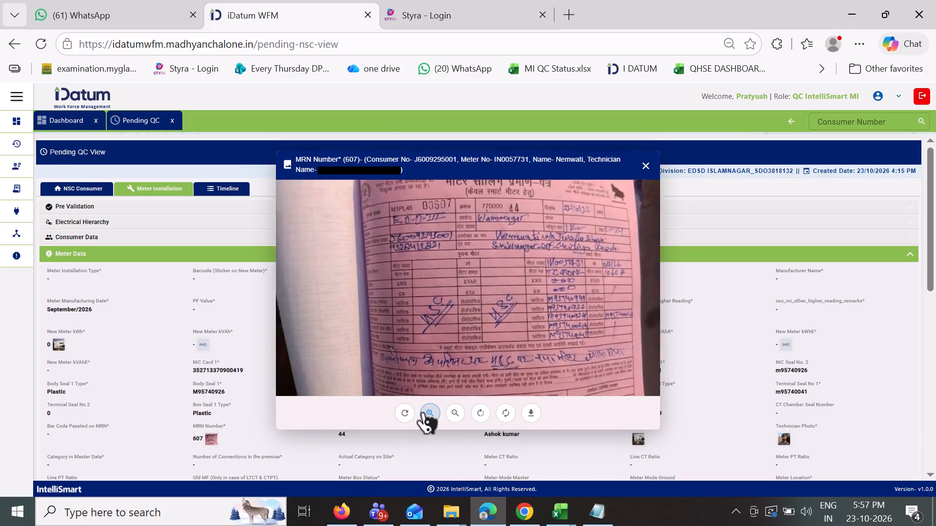
click(422, 412)
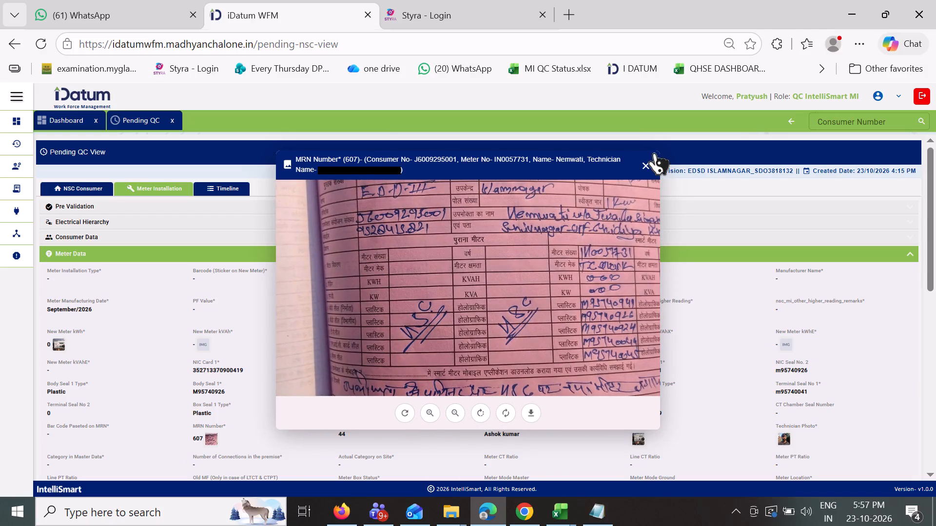
click(656, 152)
click(520, 255)
scroll(519, 255, down, 4)
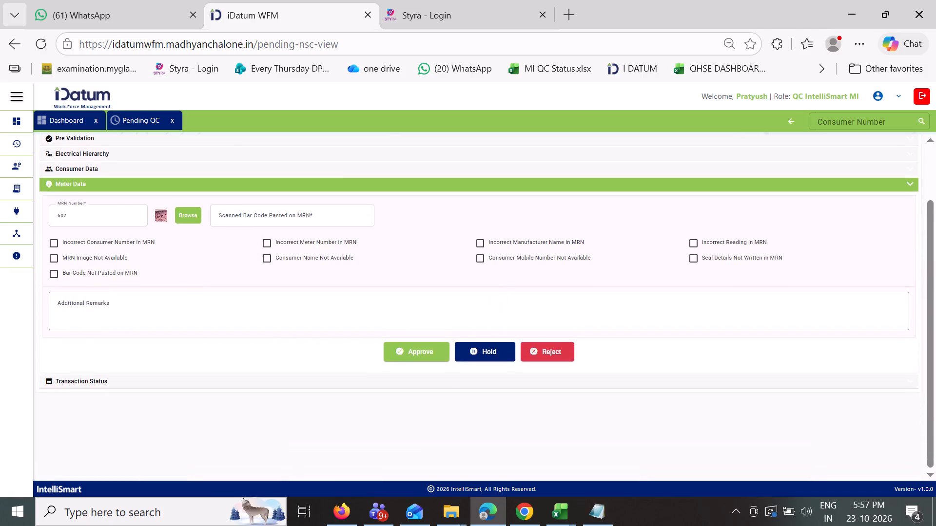
ctrl+click(463, 310)
key(ctrl+v)
click(426, 379)
click(460, 309)
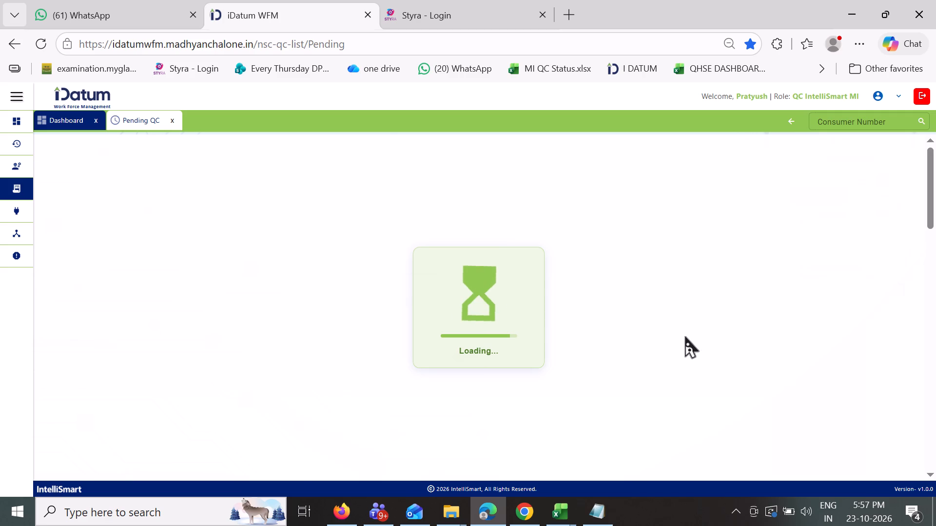
click(876, 291)
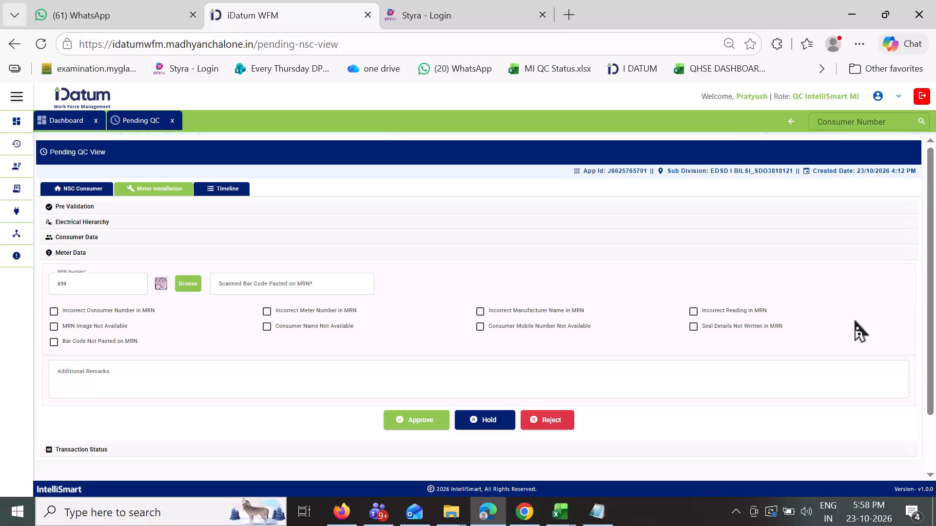
click(377, 254)
click(384, 284)
triple_click(442, 410)
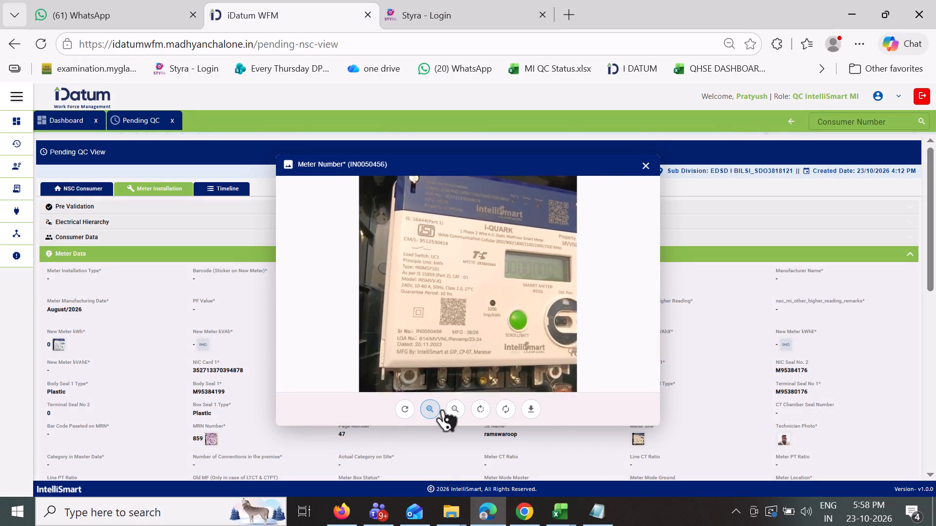
triple_click(442, 410)
drag(506, 361, 509, 342)
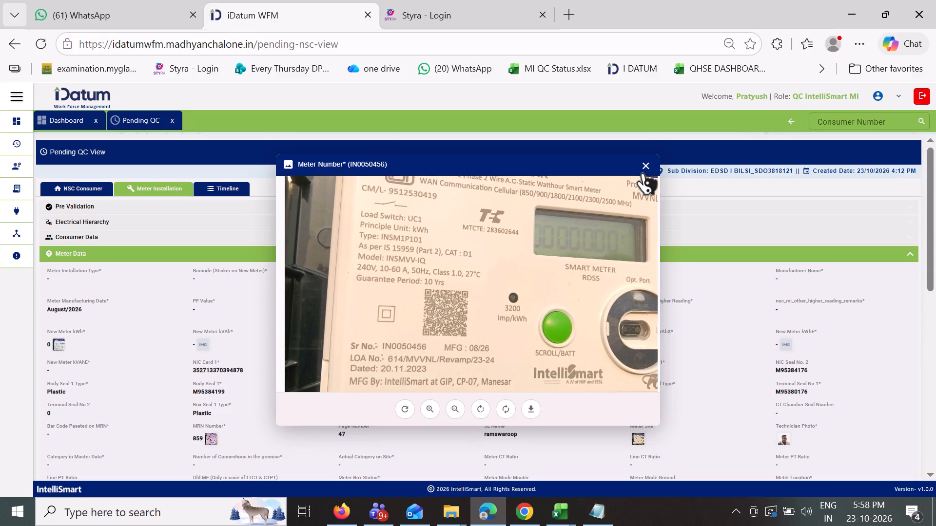
click(642, 173)
Examine the MRN 859 image, rotated and enlarged, to check its handwritten consumer, meter and seal details.
click(209, 434)
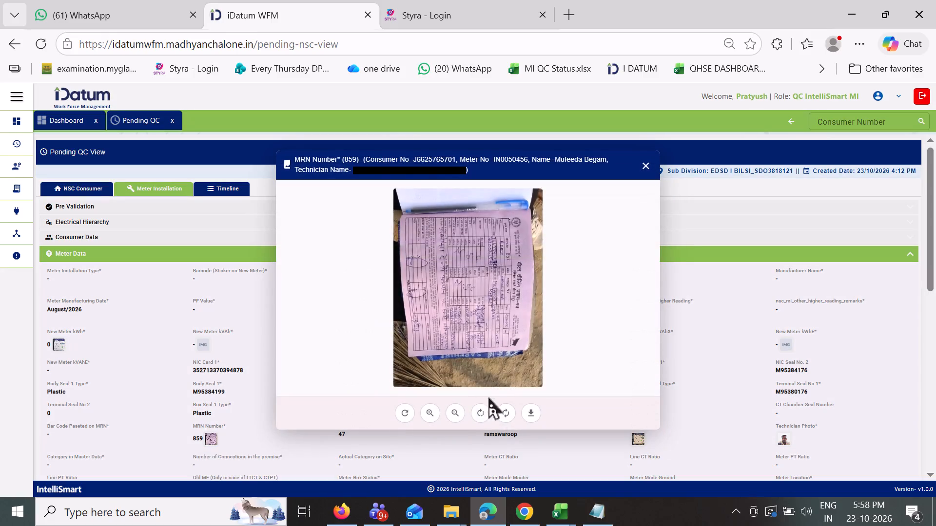
triple_click(482, 406)
triple_click(431, 415)
triple_click(431, 415)
click(431, 415)
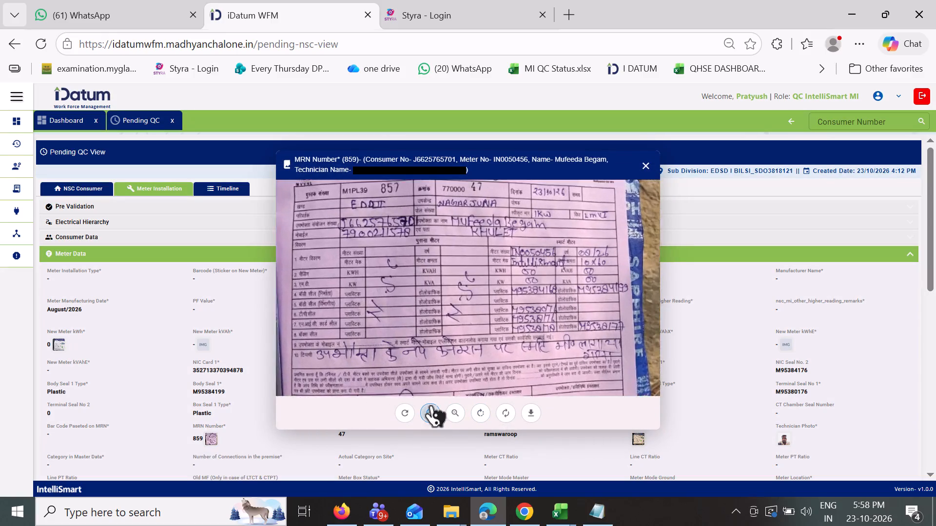
click(631, 170)
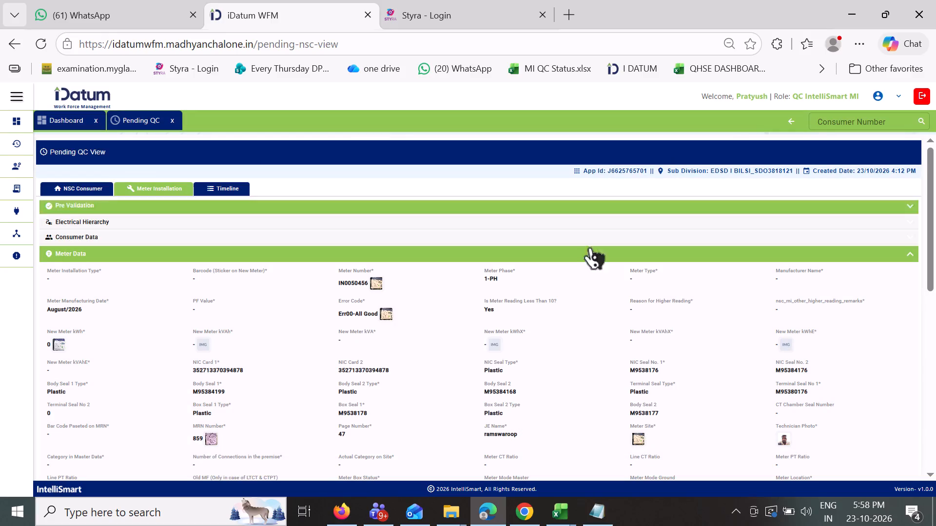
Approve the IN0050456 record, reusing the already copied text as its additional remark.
click(543, 262)
scroll(542, 259, down, 2)
scroll(540, 255, up, 3)
click(533, 250)
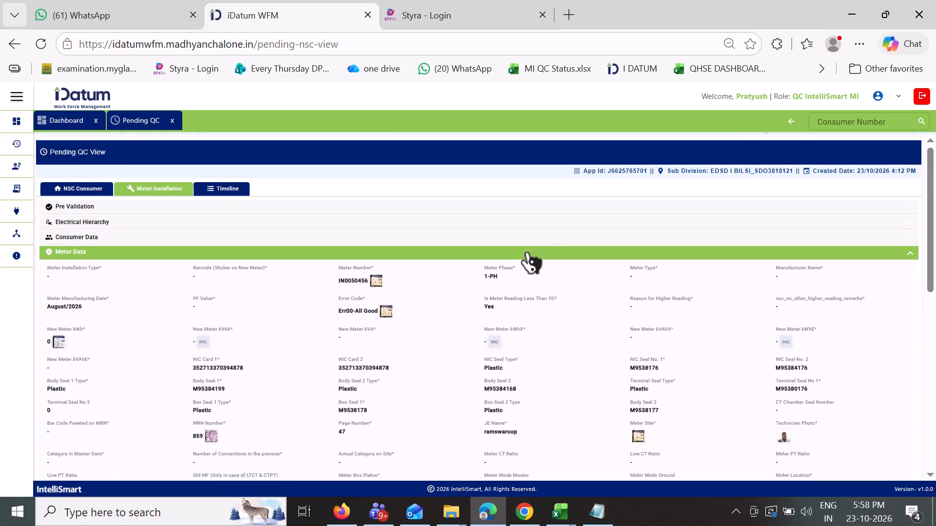
scroll(525, 257, down, 4)
ctrl+click(453, 315)
key(ctrl+v)
click(413, 401)
click(463, 308)
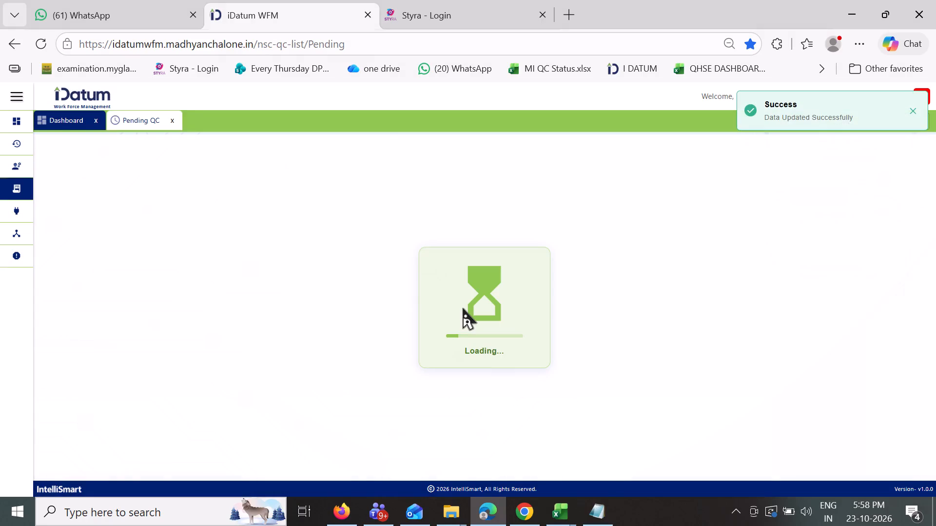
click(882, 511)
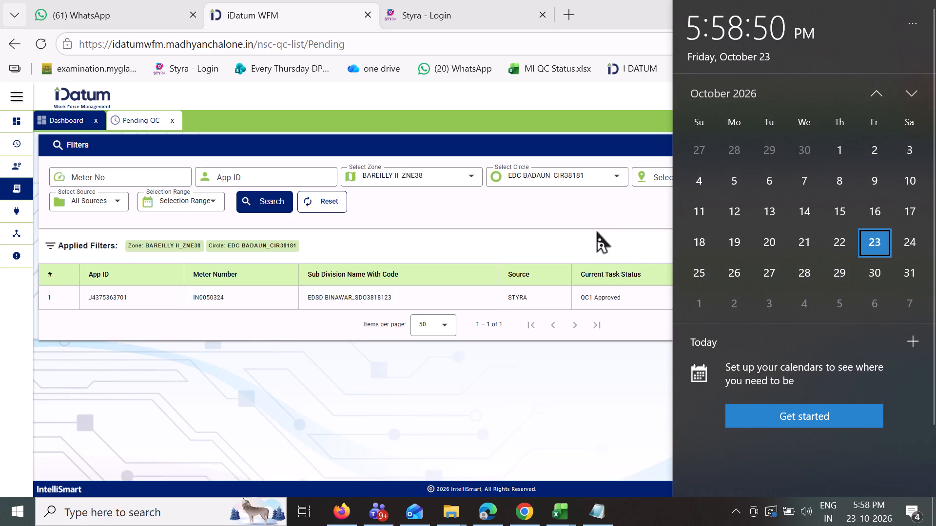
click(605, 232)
click(889, 301)
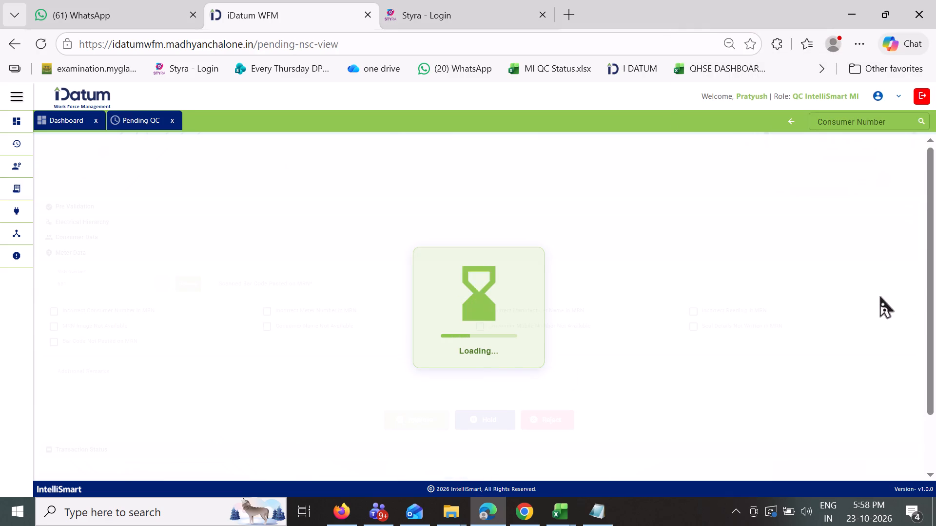
click(407, 250)
click(369, 287)
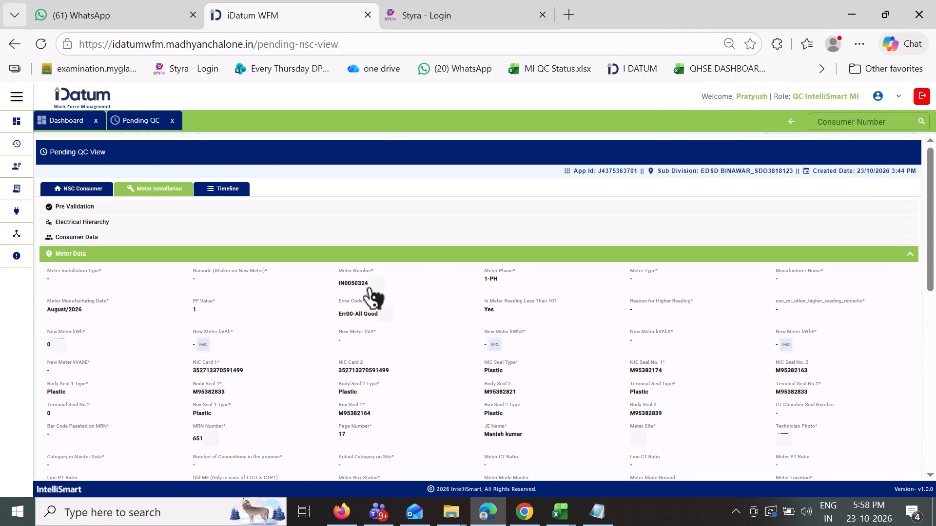
triple_click(431, 406)
triple_click(431, 406)
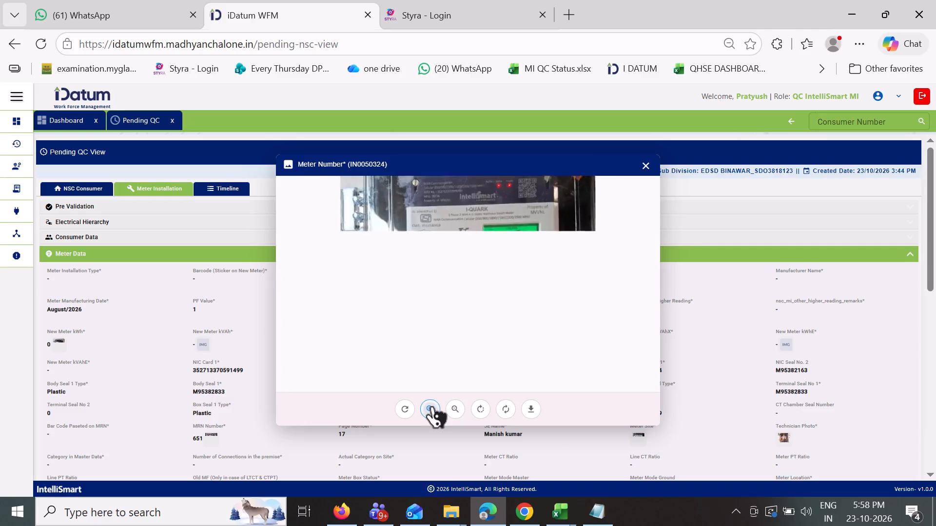
triple_click(431, 406)
drag(516, 334, 513, 292)
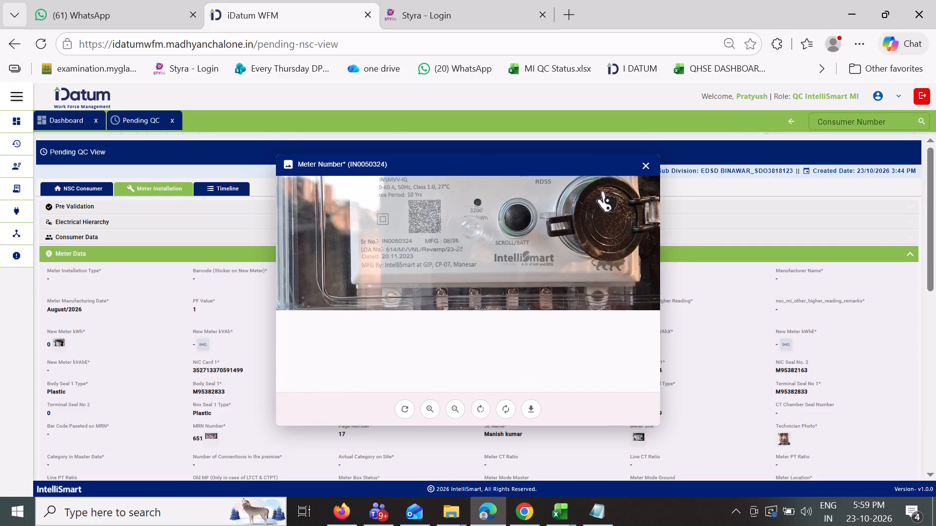
click(635, 178)
click(637, 169)
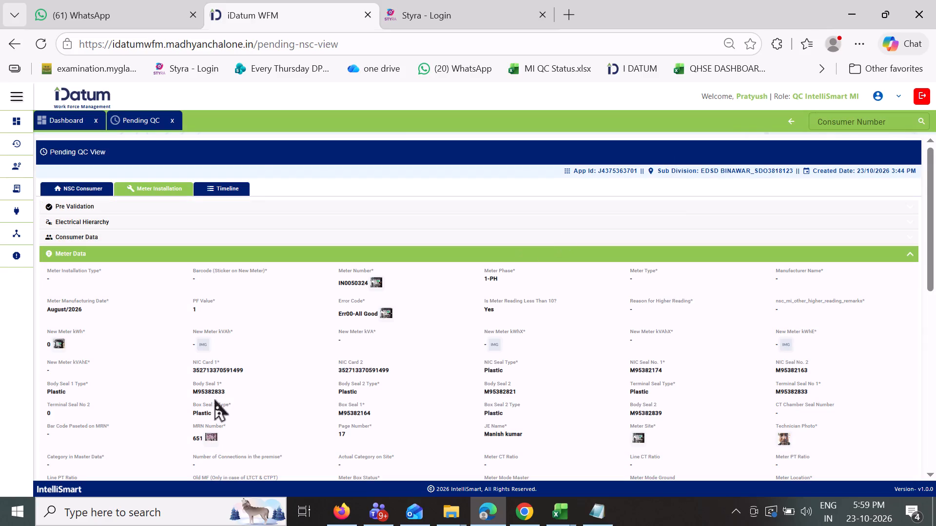
Examine the MRN 651 image, rotated and enlarged, to check its handwritten consumer, meter and seal details.
click(211, 437)
triple_click(475, 422)
click(476, 414)
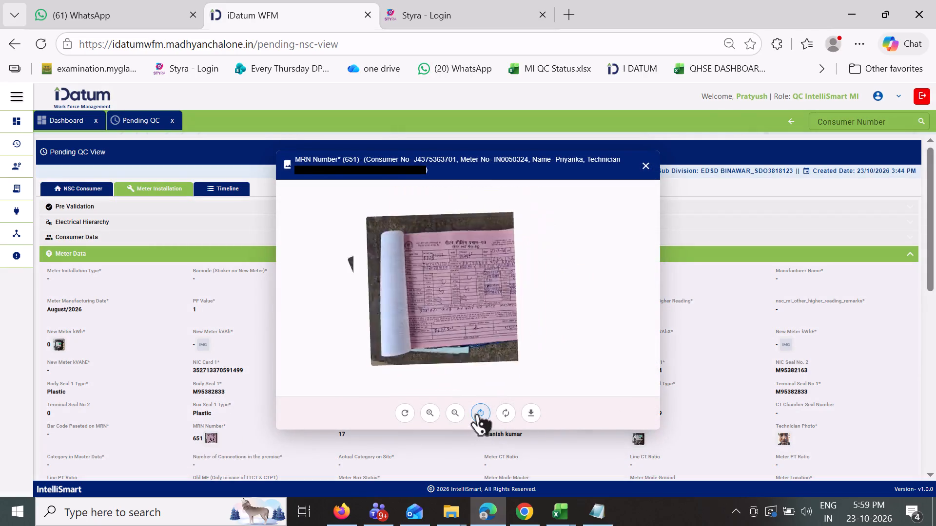
triple_click(480, 413)
click(439, 403)
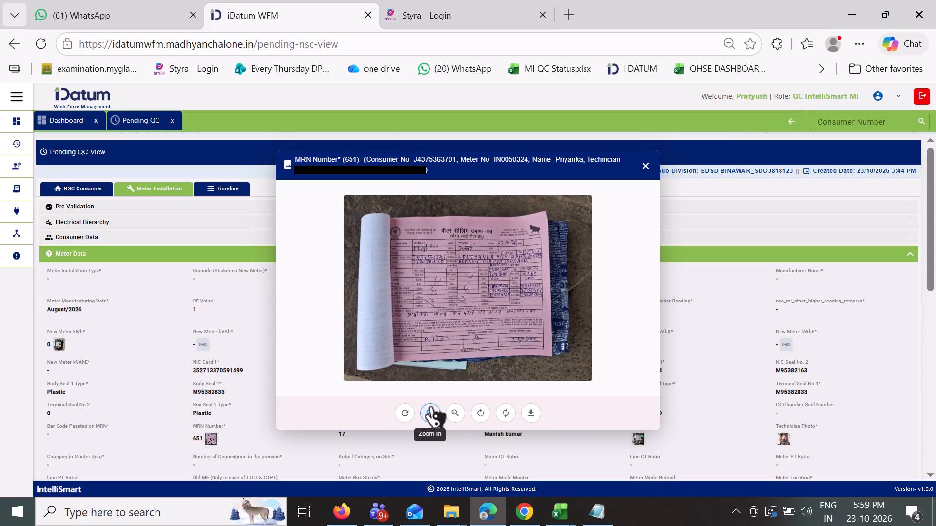
triple_click(429, 406)
triple_click(429, 406)
click(429, 406)
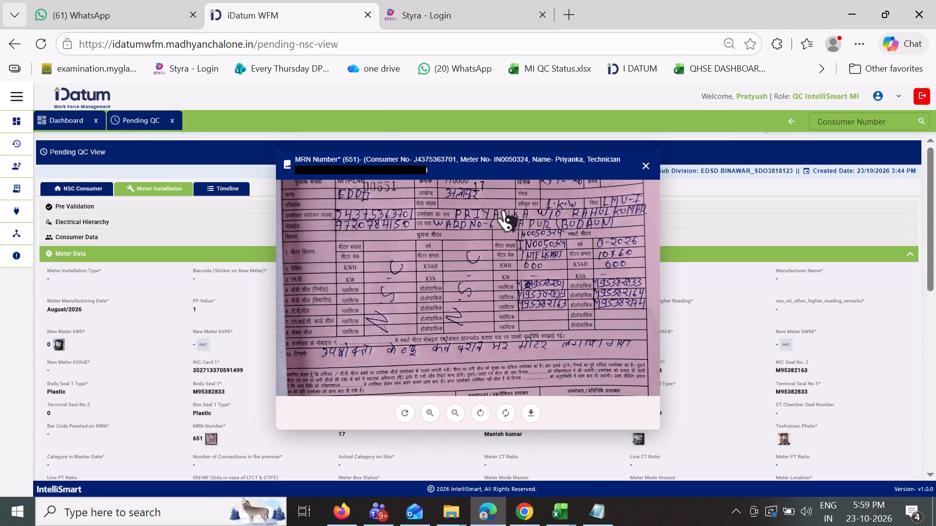
click(650, 161)
click(548, 257)
scroll(548, 257, down, 4)
ctrl+click(448, 308)
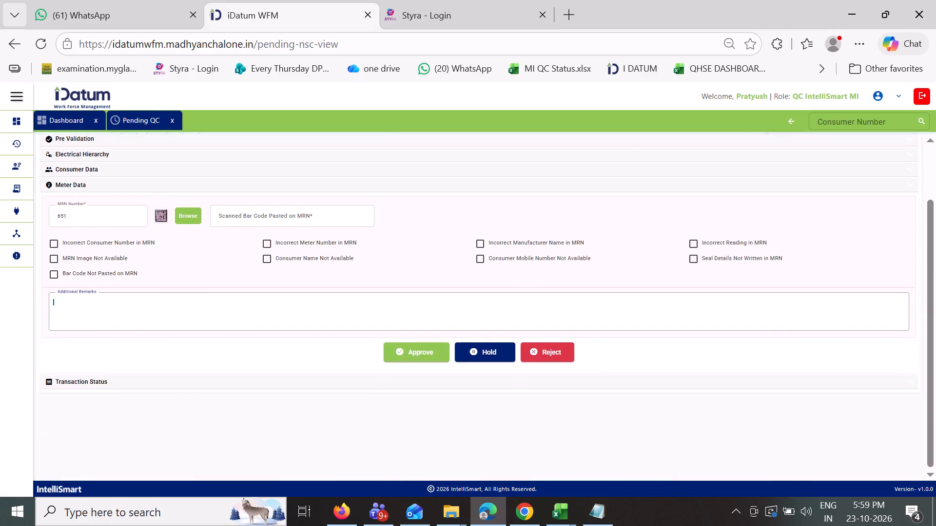
key(ctrl+v)
click(409, 400)
click(447, 316)
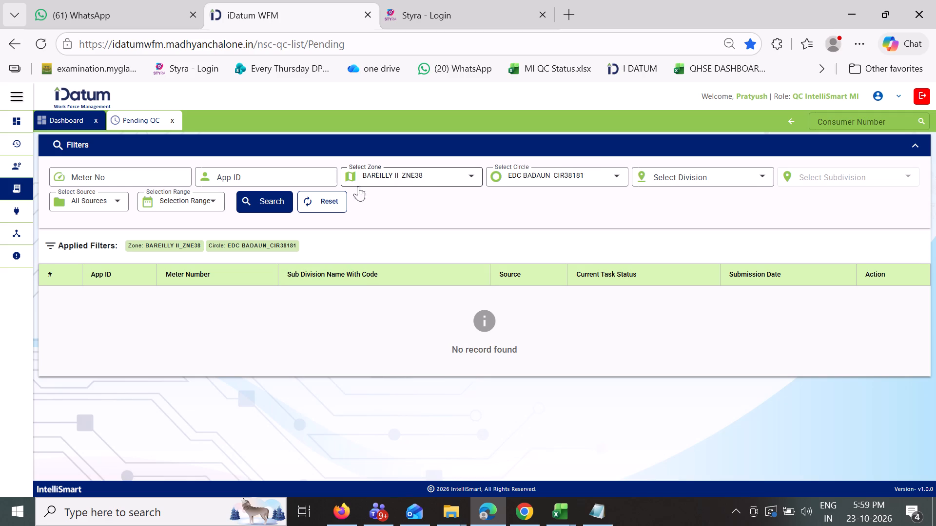
Reset the pending QC filters and search again for zone BAREILLY II_ZNE38 and circle EDC BADAUN_CIR38181.
click(319, 200)
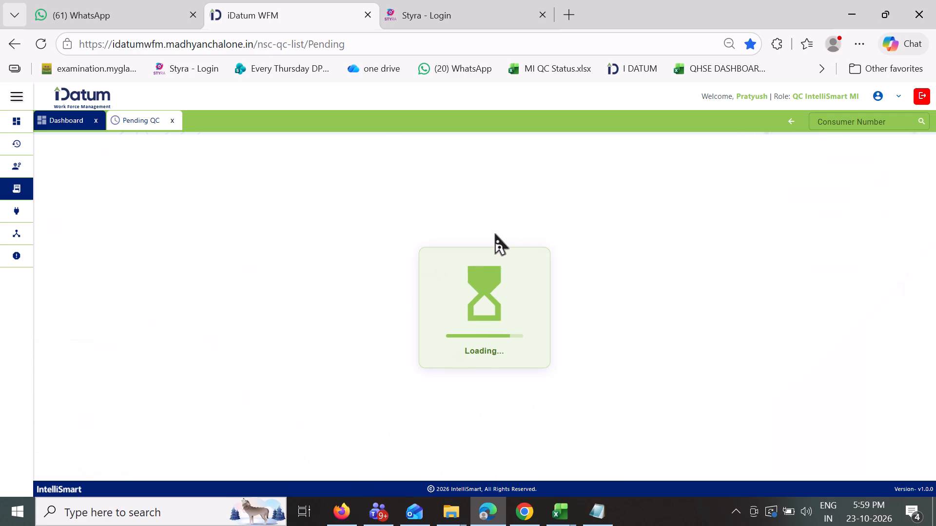
click(431, 188)
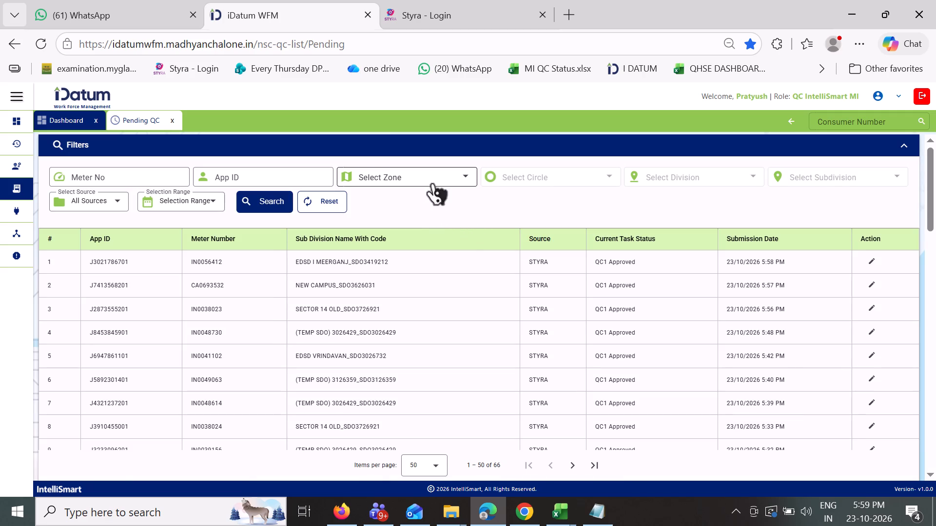
click(432, 183)
click(404, 276)
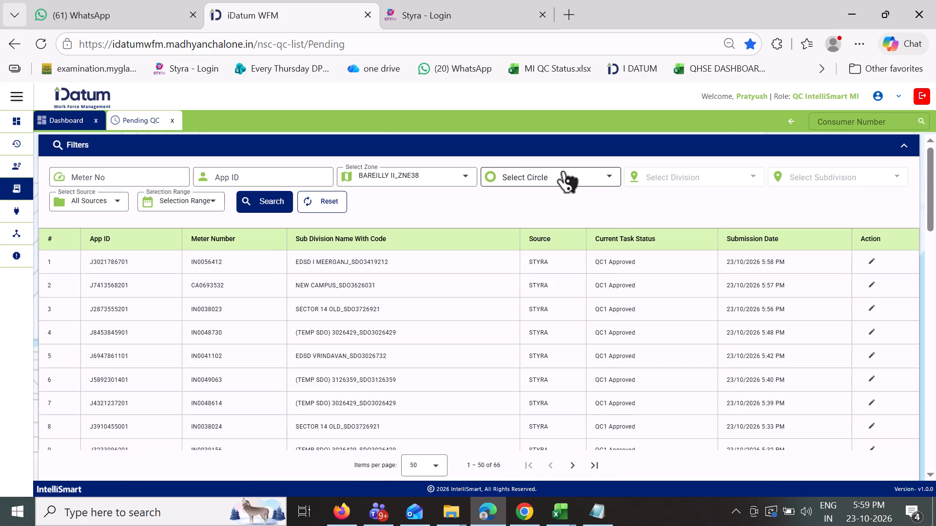
click(563, 171)
click(530, 224)
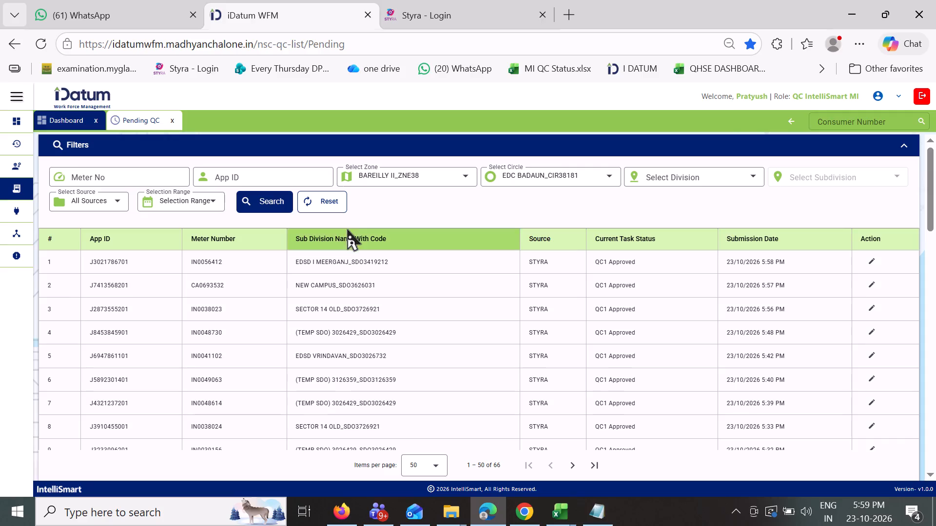
click(260, 196)
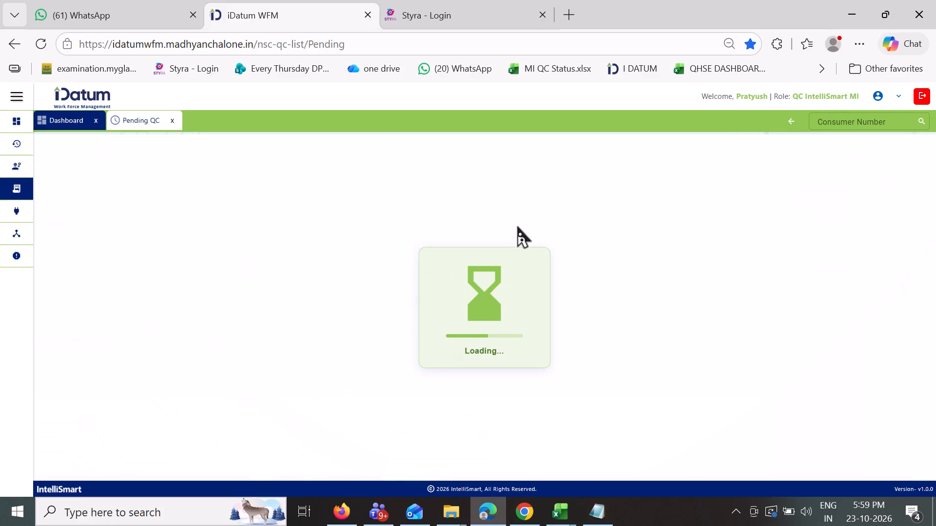
Capture a screenshot of the pending QC list filtered by zone and circle.
key(Print)
key(Print)
key(Print)
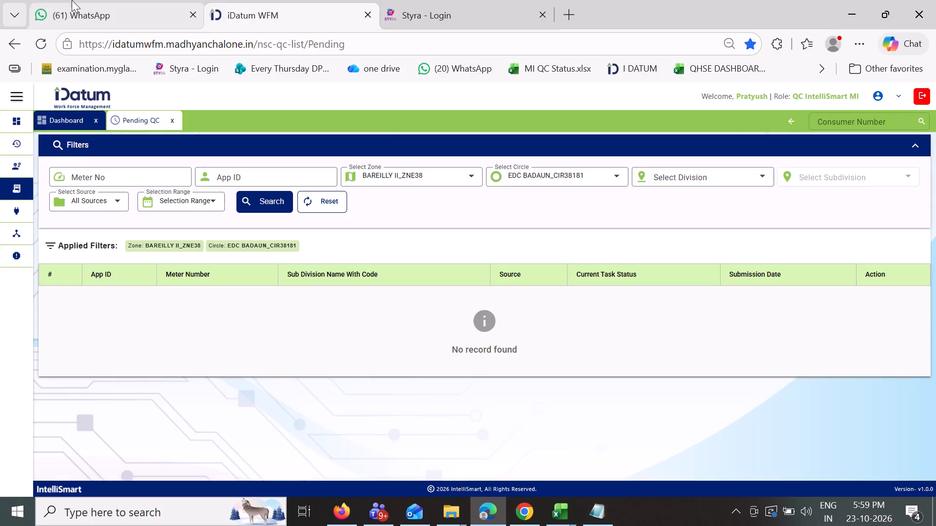